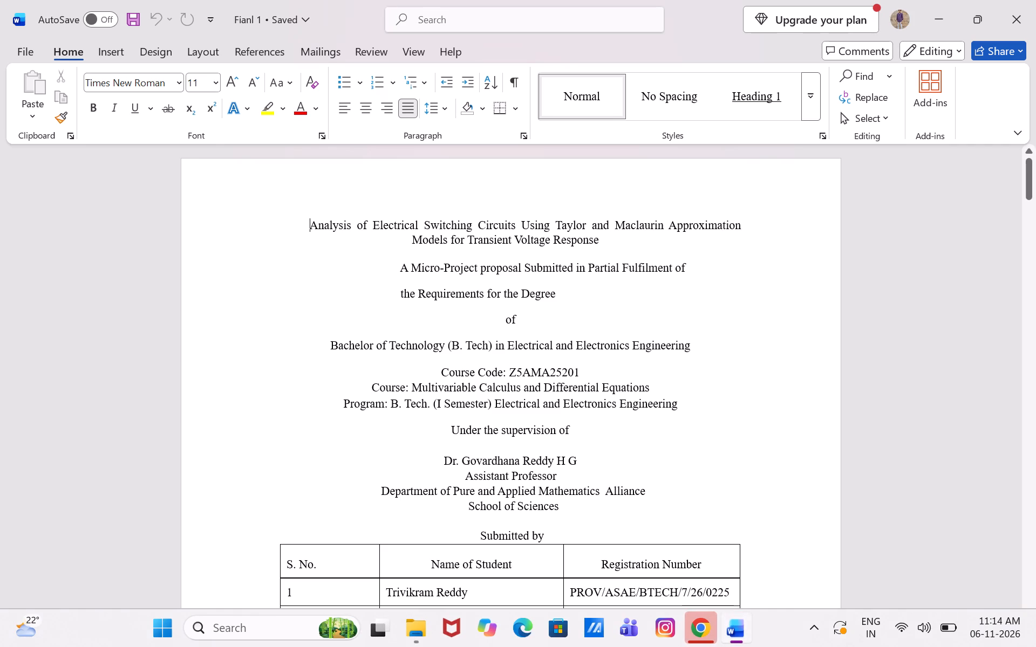
Look over the cover page and student table of the Fianl 1 document and close it.
scroll(500, 426, "down", 2)
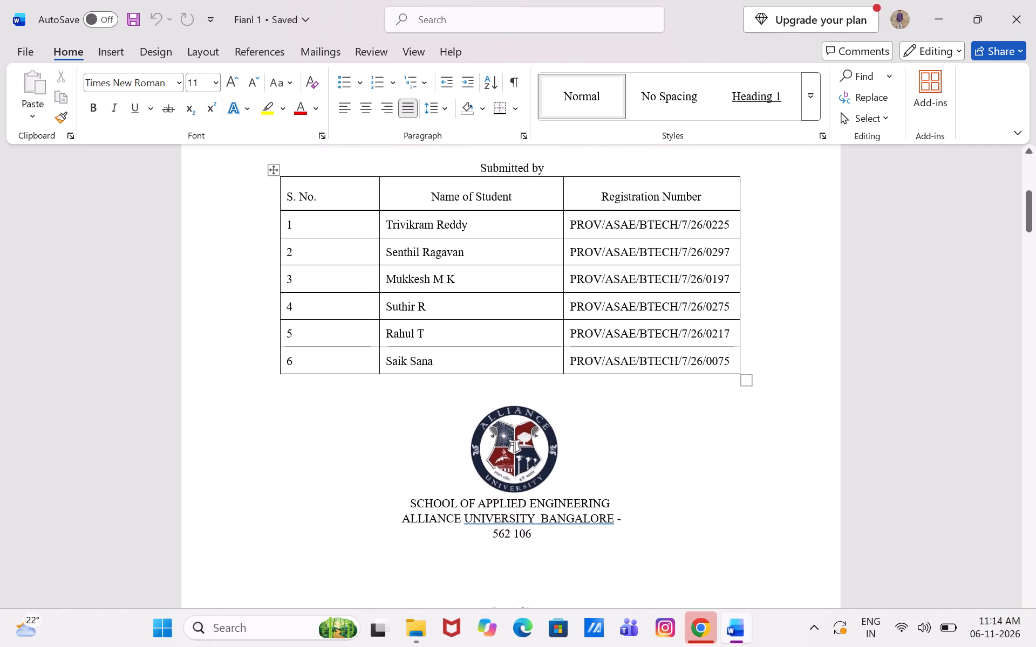
left_click(1011, 0)
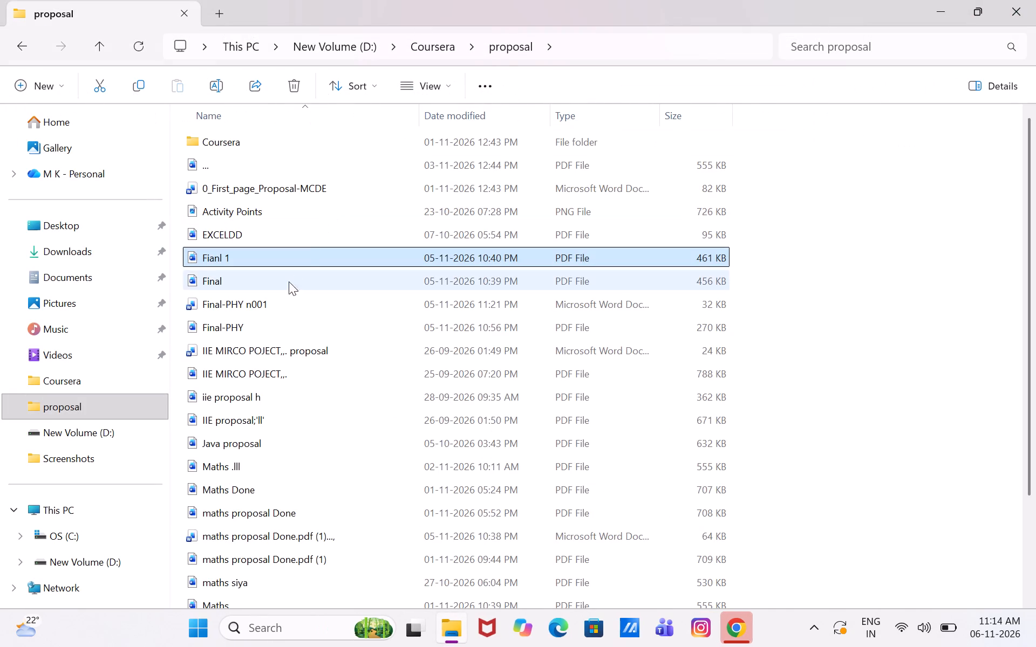
Open the Final PDF from the proposal folder in Word, look over its opening pages, and close it.
double_click(278, 283)
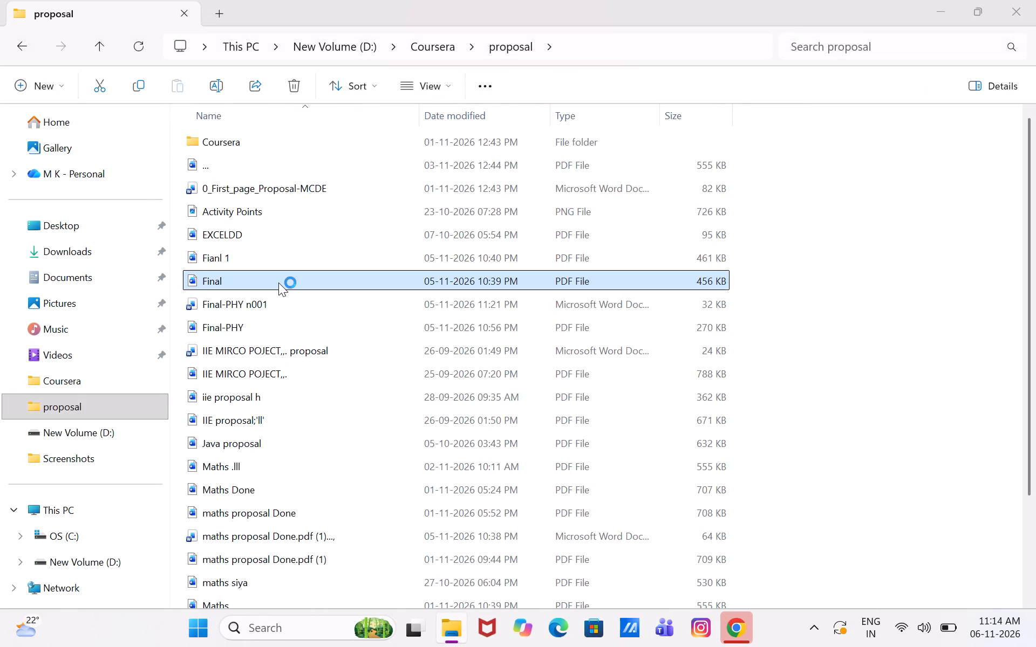
scroll(495, 490, "down", 4)
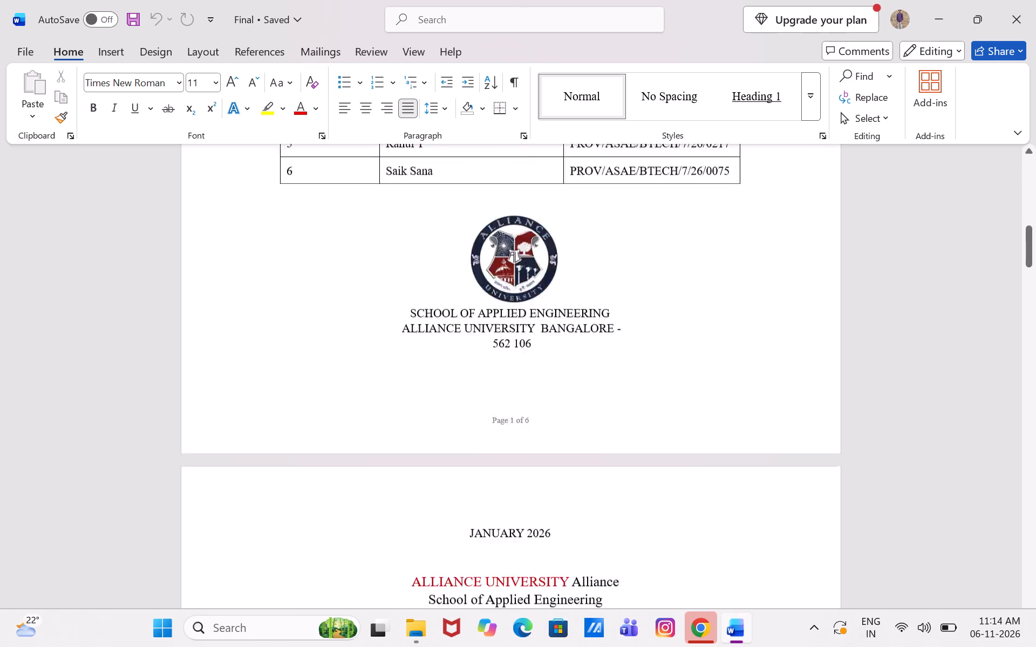
left_click(1035, 0)
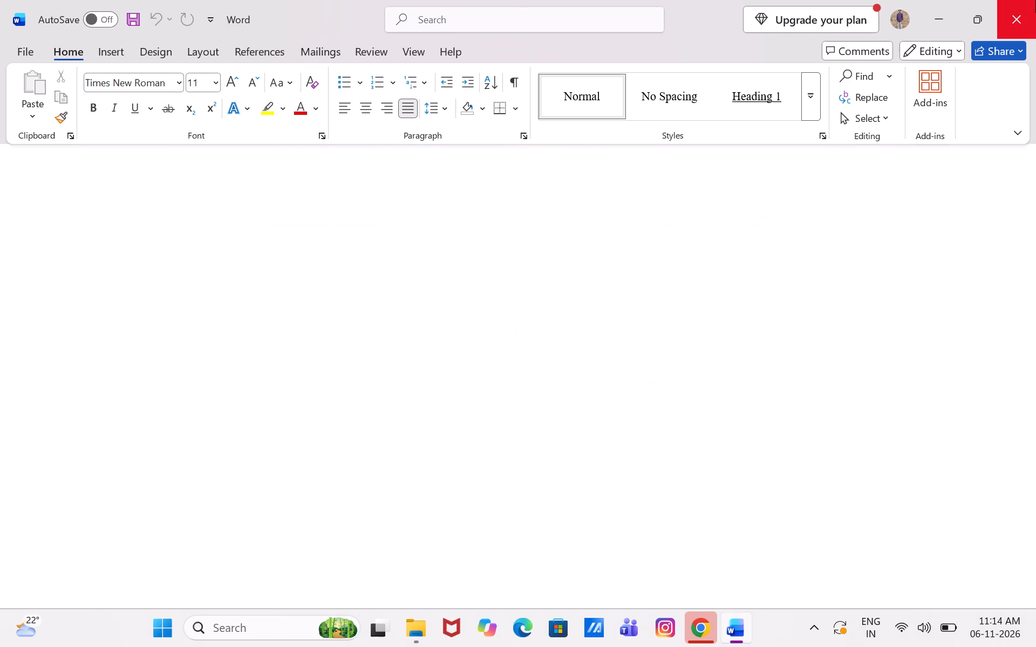
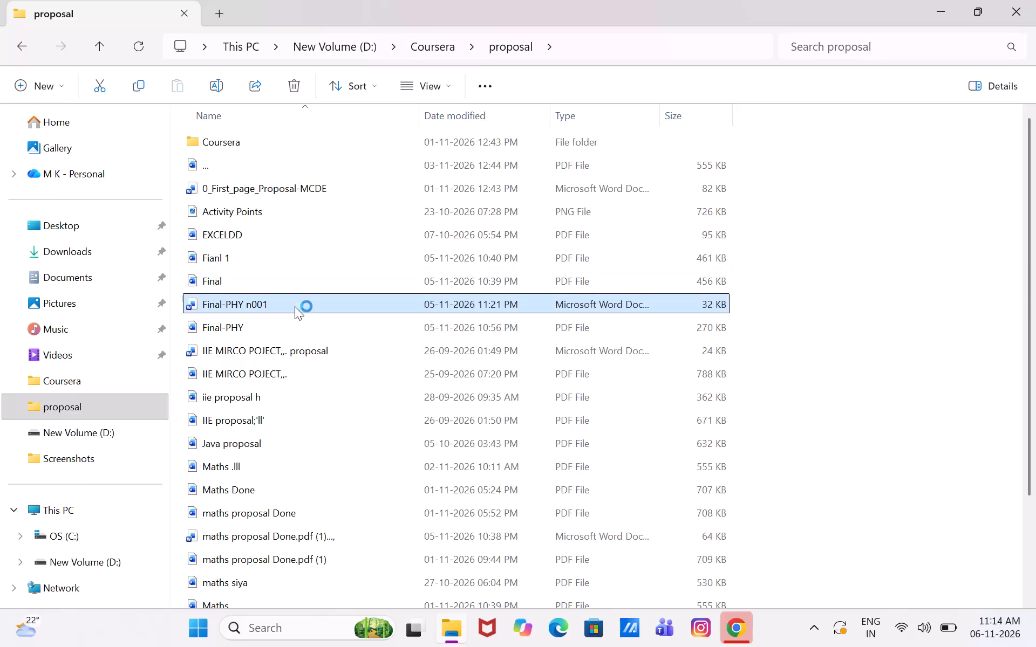
Look through the Final-PHY n001 proposal, checking the row numbering at the end of the activity schedule table.
scroll(495, 363, "down", 5)
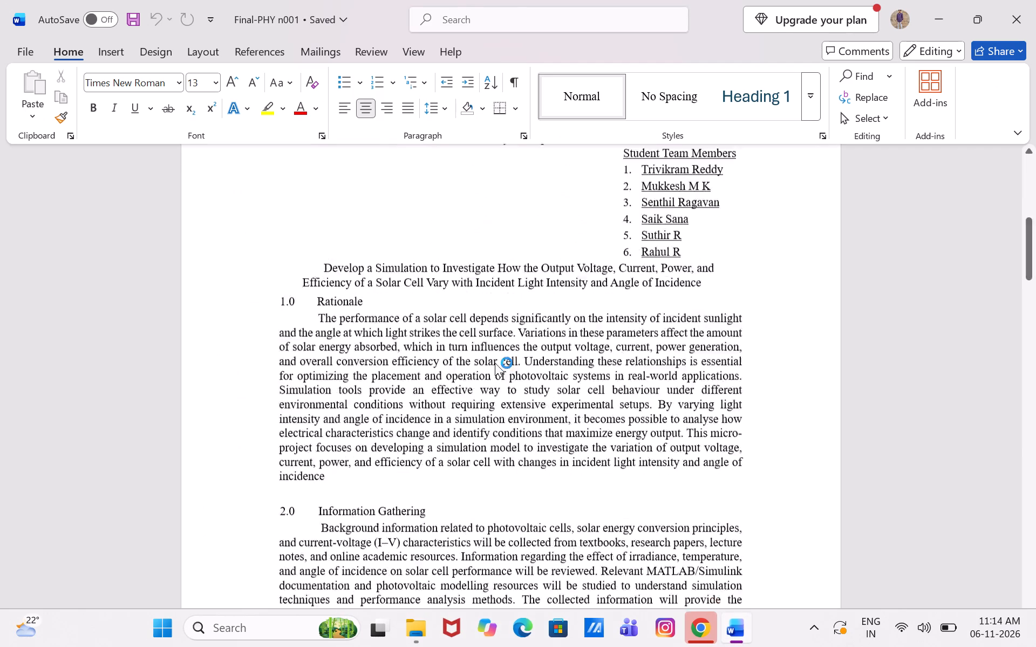
scroll(495, 363, "down", 12)
scroll(495, 363, "up", 5)
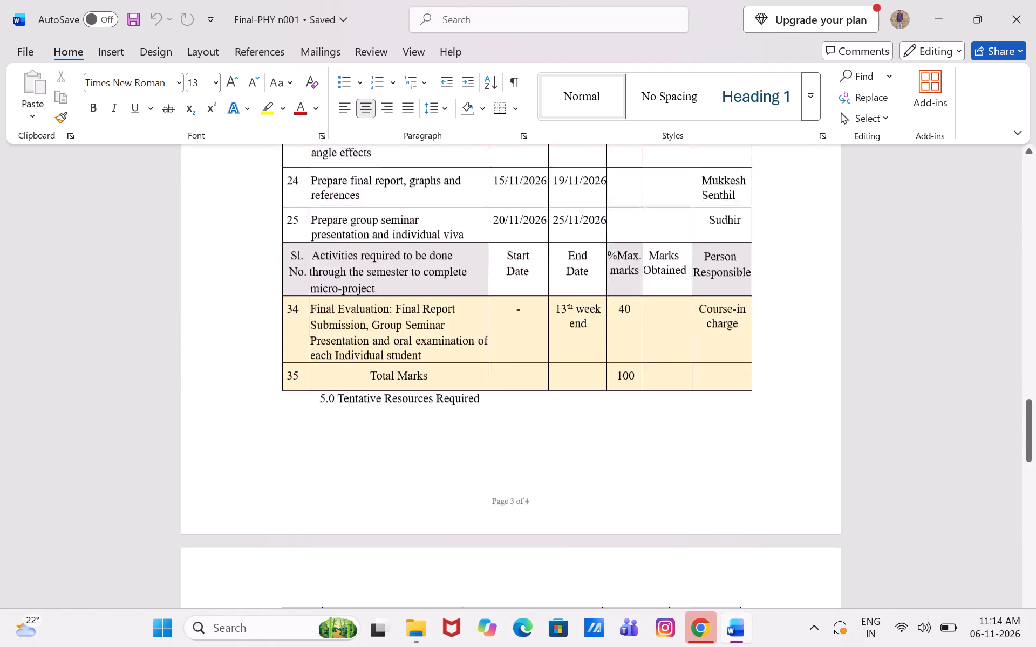
scroll(495, 363, "up", 1)
scroll(773, 347, "down", 1)
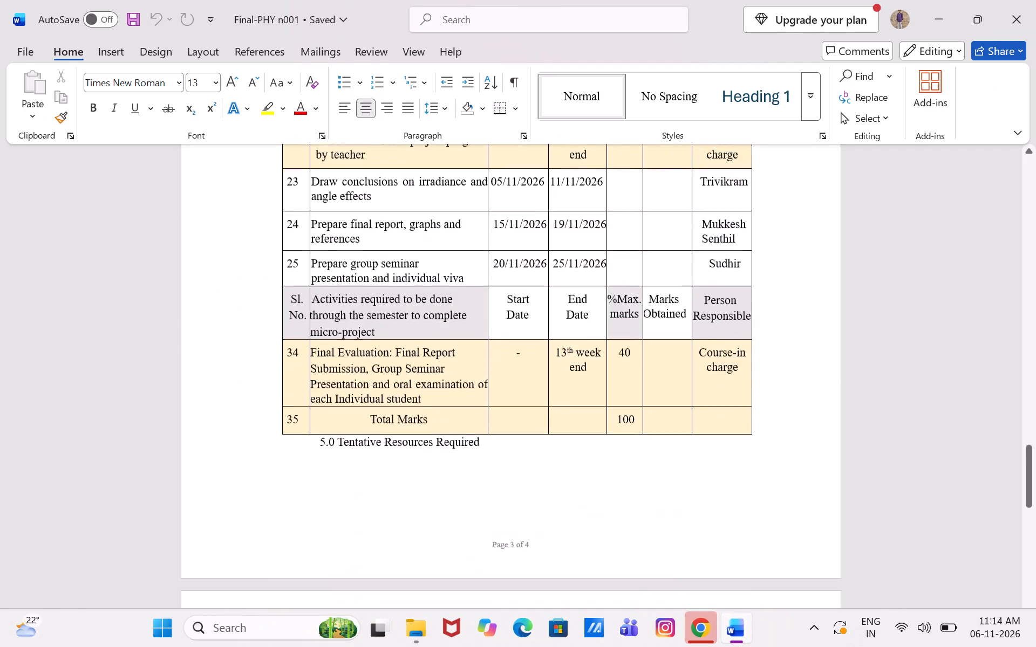
scroll(773, 347, "down", 1)
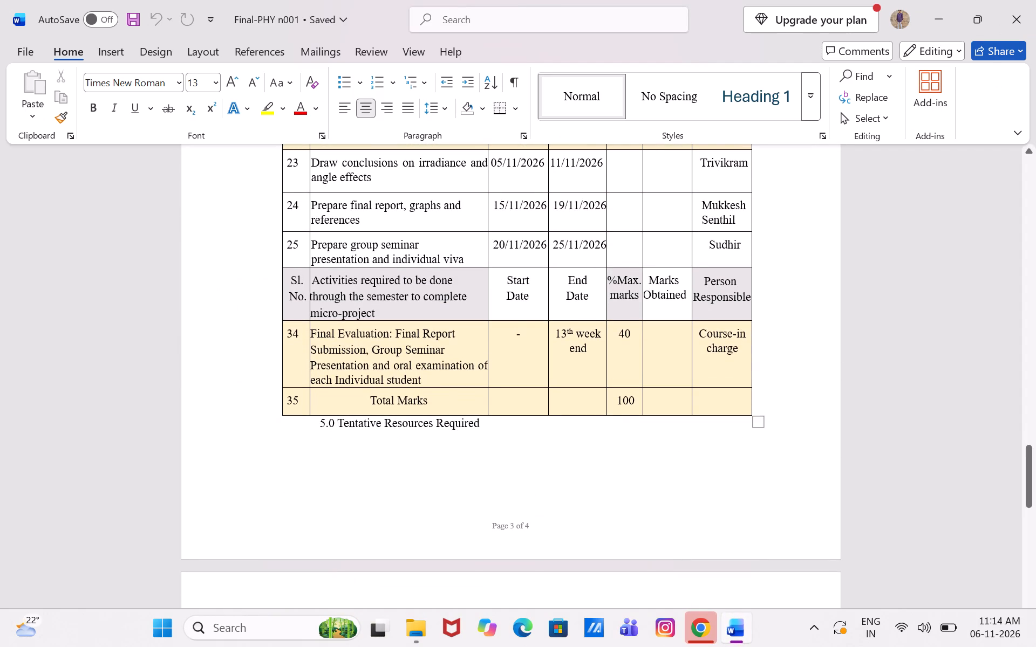
scroll(623, 312, "up", 1)
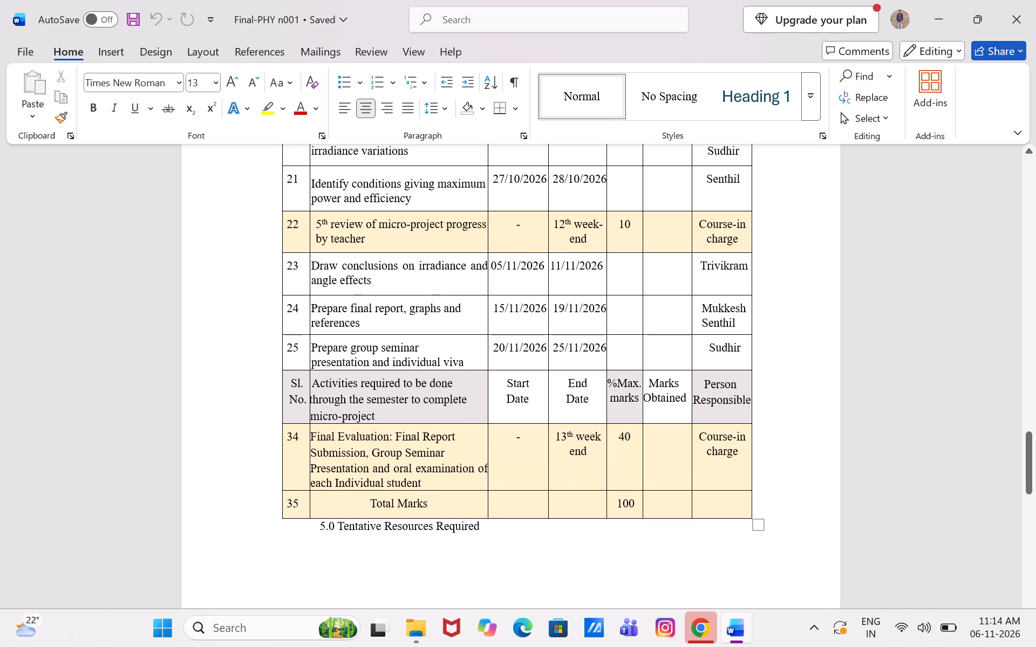
scroll(301, 442, "right", 1)
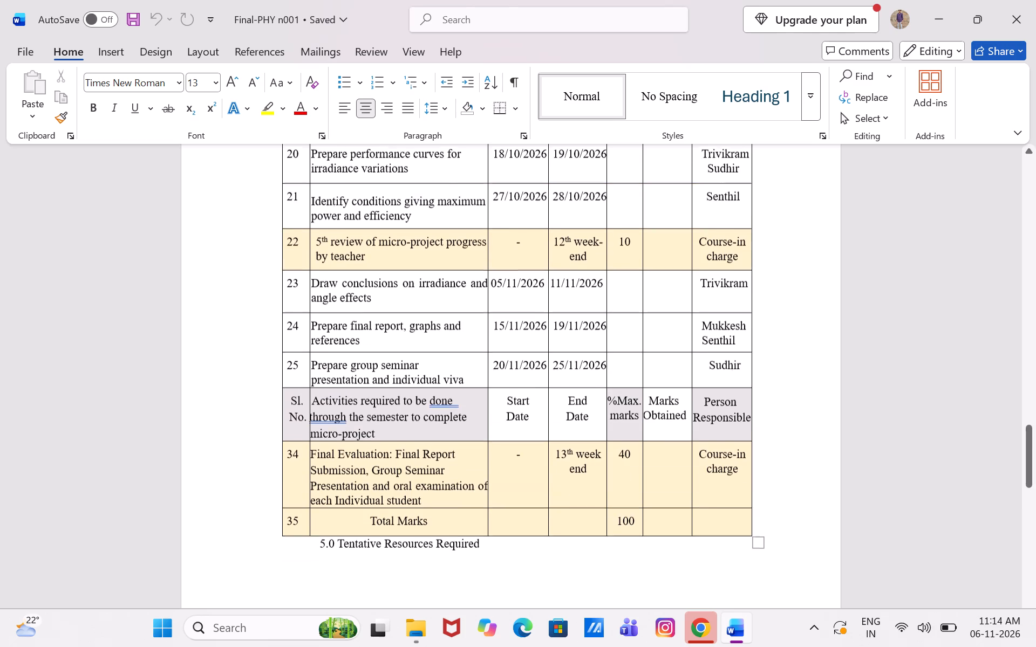
scroll(301, 442, "right", 1)
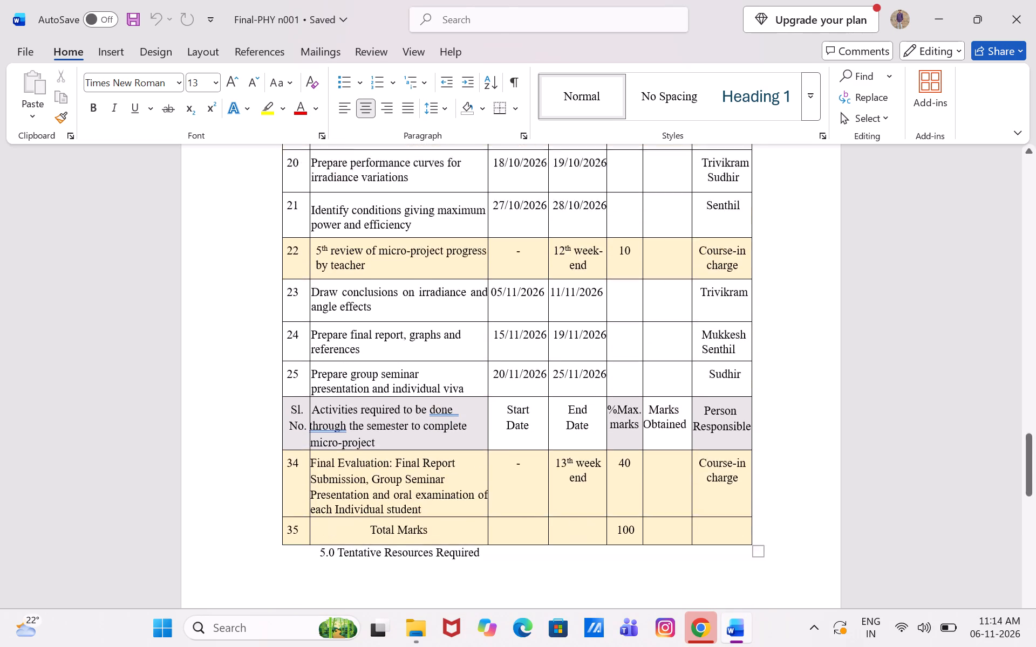
scroll(301, 442, "right", 1)
Renumber the last two rows of the activity table, making Final Evaluation 26 and Total Marks 27.
left_click(302, 416)
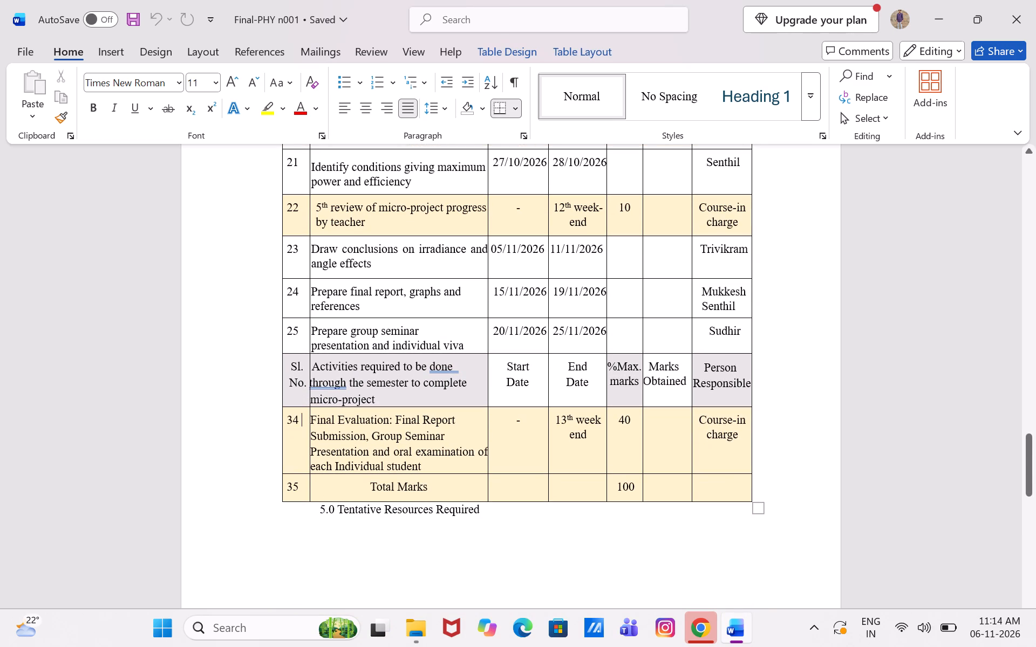
key("BackSpace")
key("BackSpace")
key("BackSpace")
type("26")
key("Down")
key("Down")
key("Up")
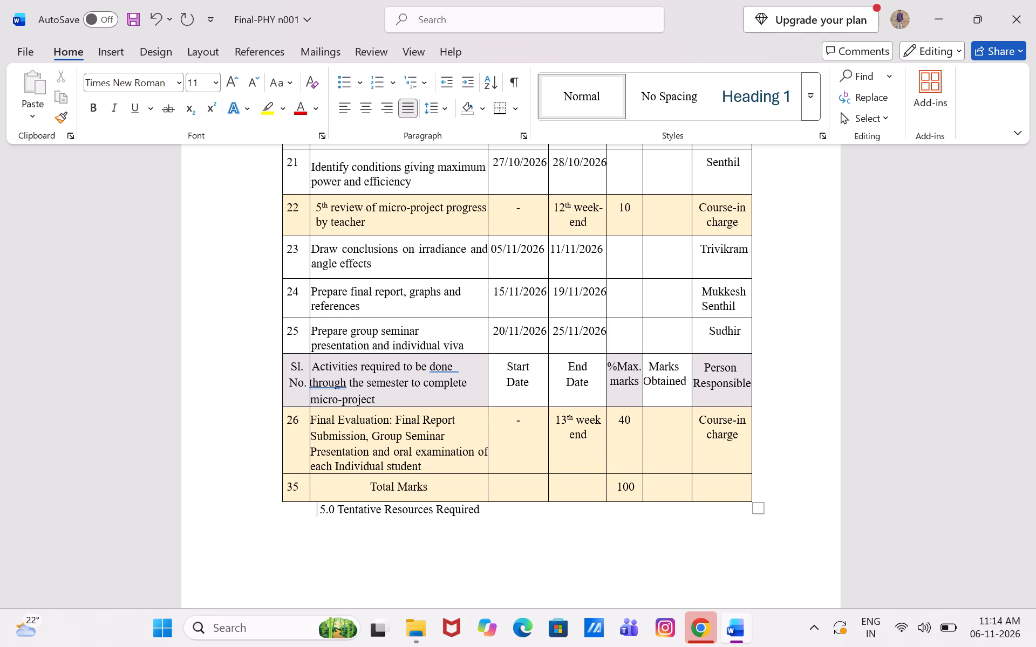
key("BackSpace")
key("BackSpace")
type("27")
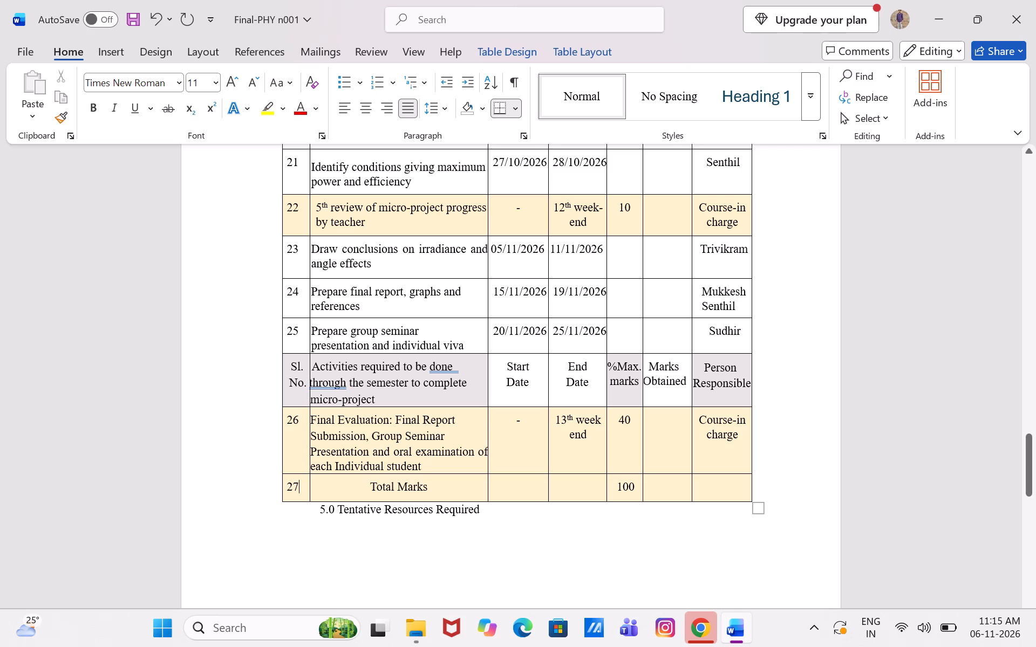
Delete the entire repeated header row between row 25 and the Final Evaluation row of the activity table.
scroll(659, 425, "up", 3)
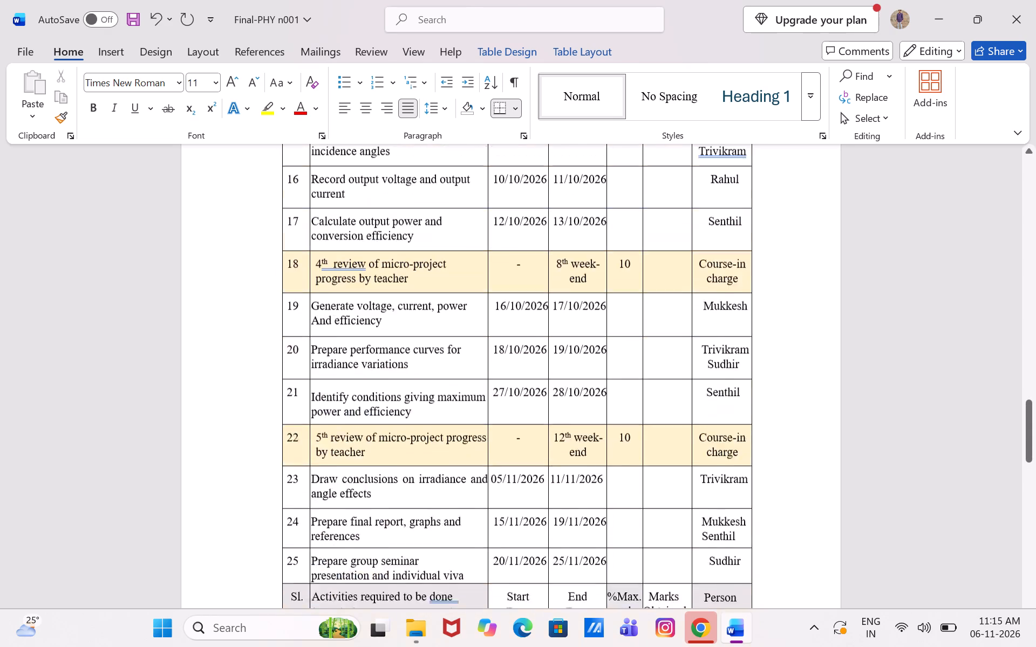
scroll(659, 425, "up", 6)
scroll(659, 425, "right", 1)
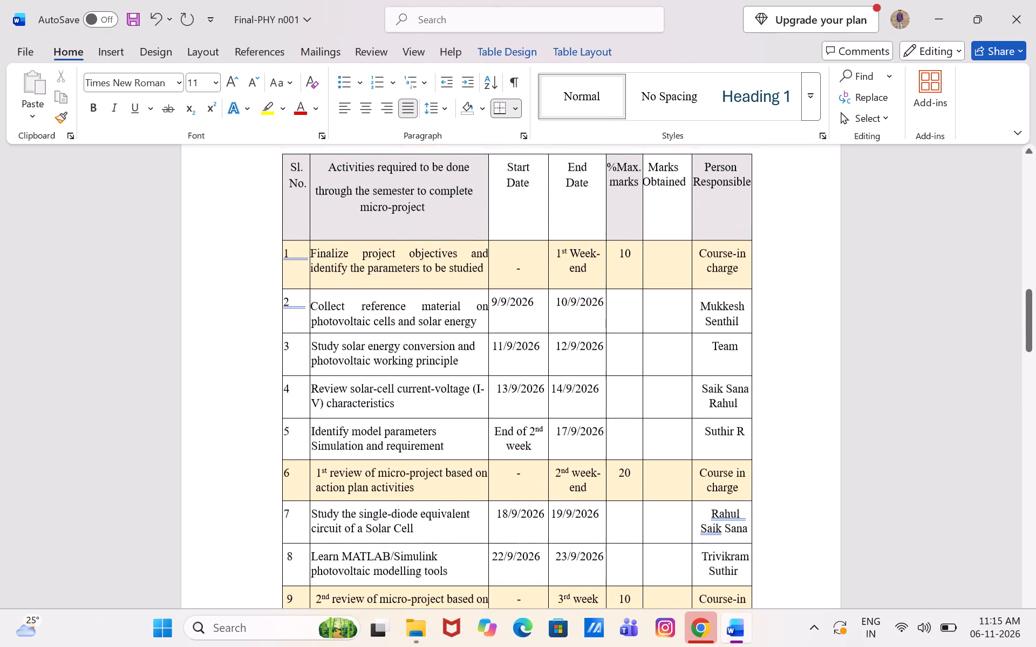
scroll(659, 425, "right", 1)
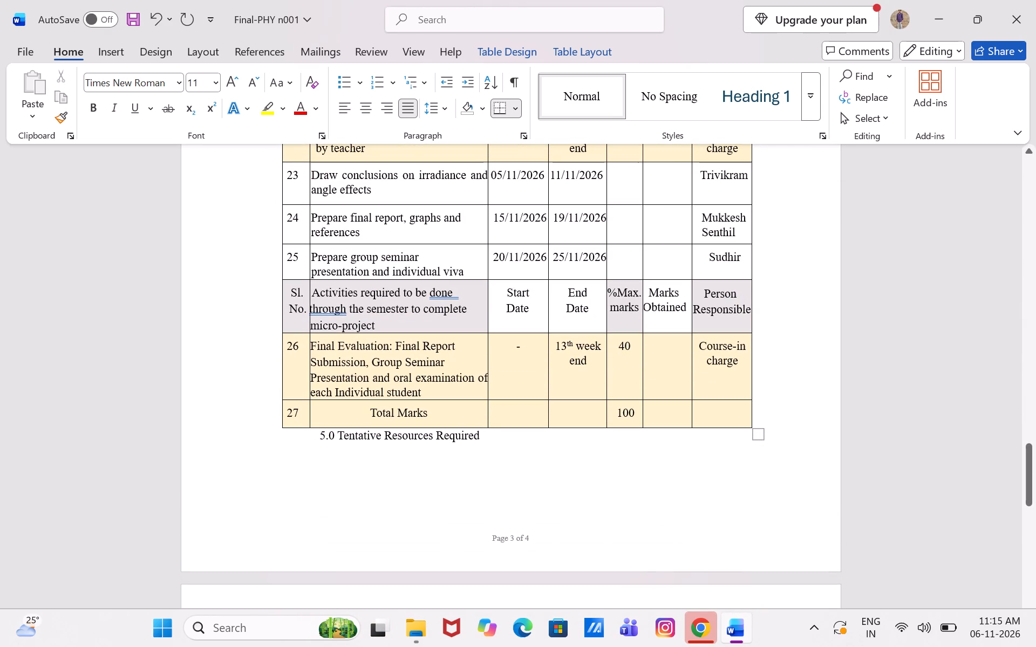
left_click_drag(745, 323, 297, 293)
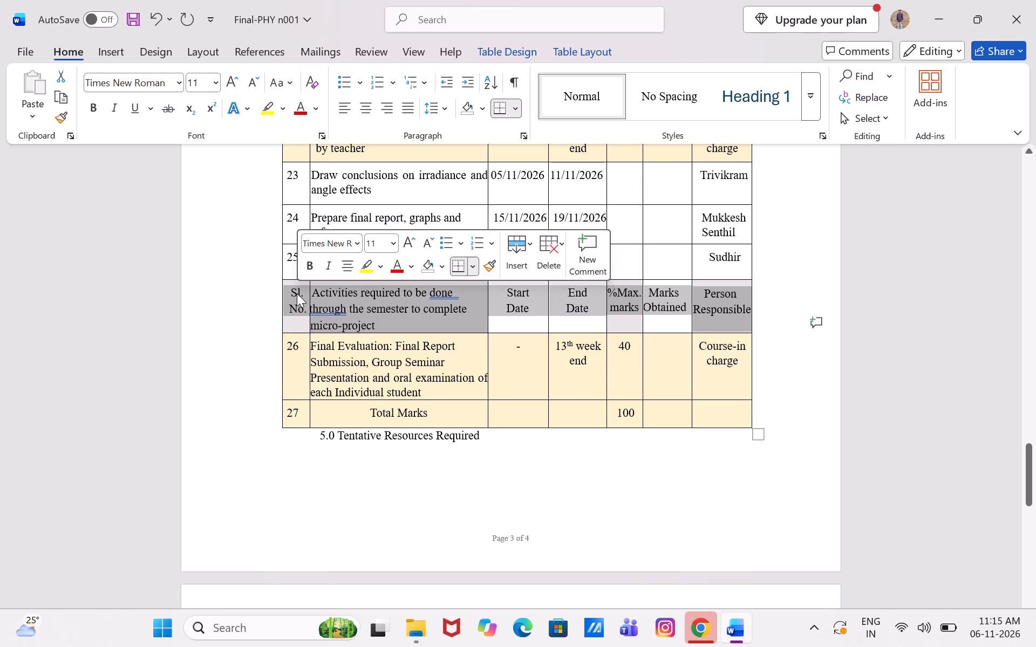
right_click(398, 314)
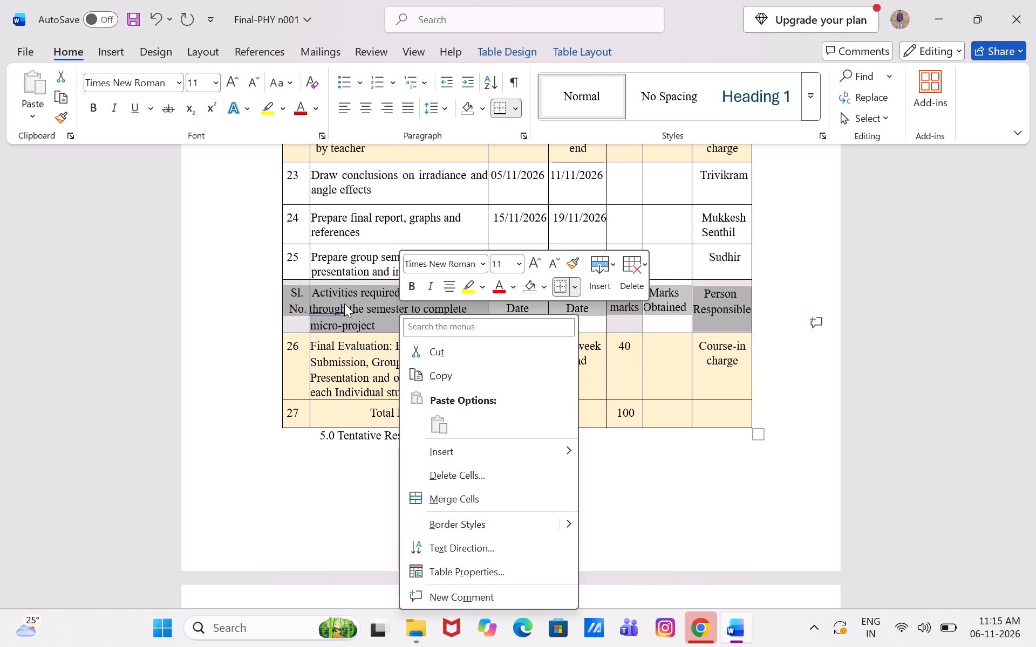
right_click(301, 297)
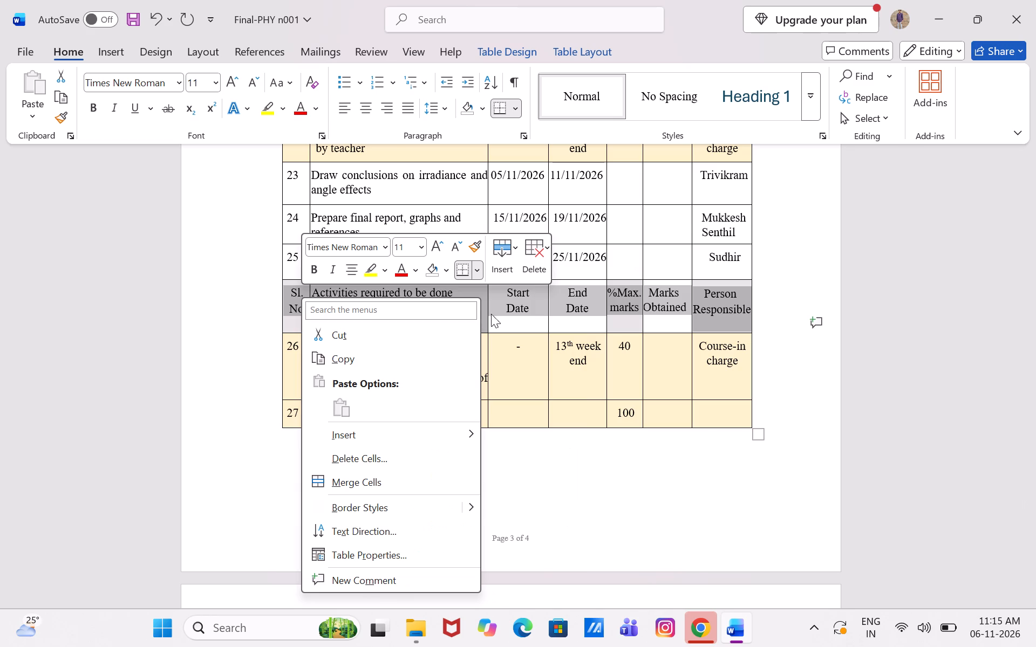
right_click(580, 301)
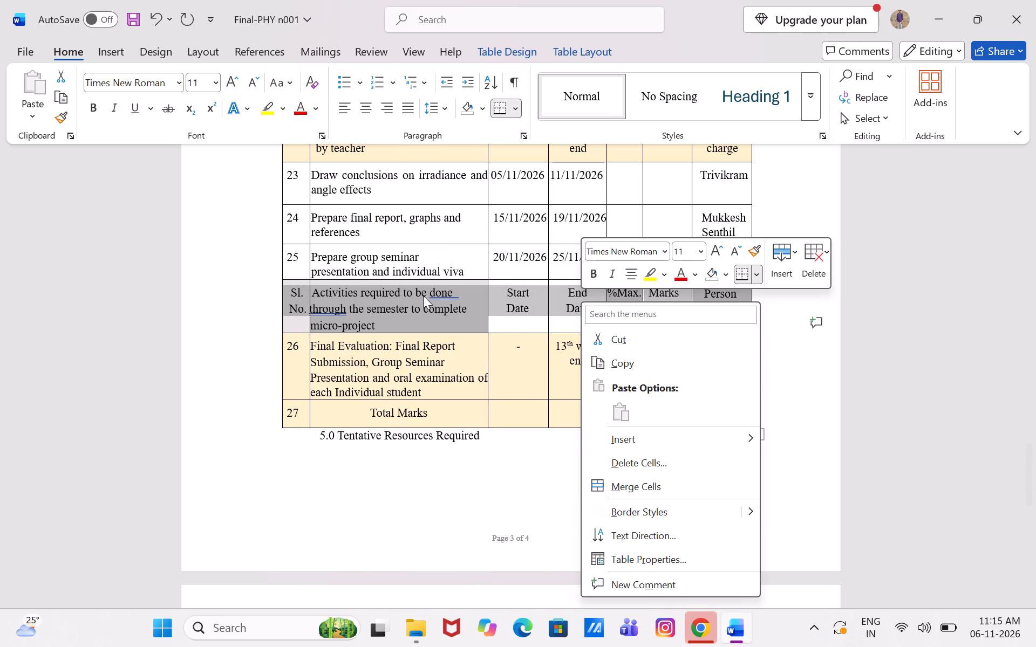
key("BackSpace")
left_click(152, 299)
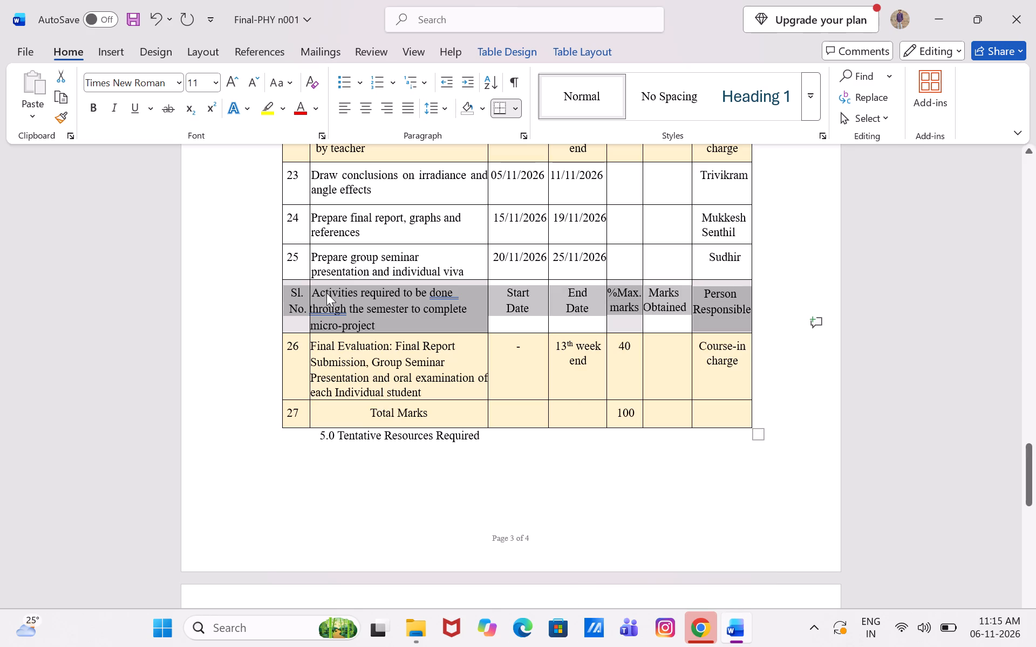
key("BackSpace")
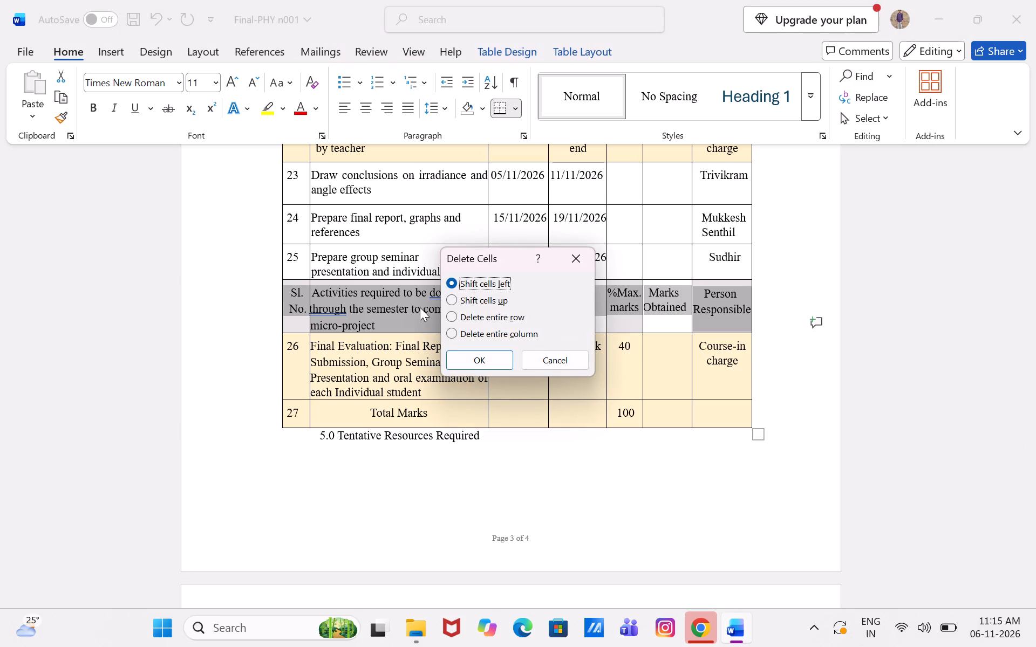
key("Down")
key("Down")
key("Return")
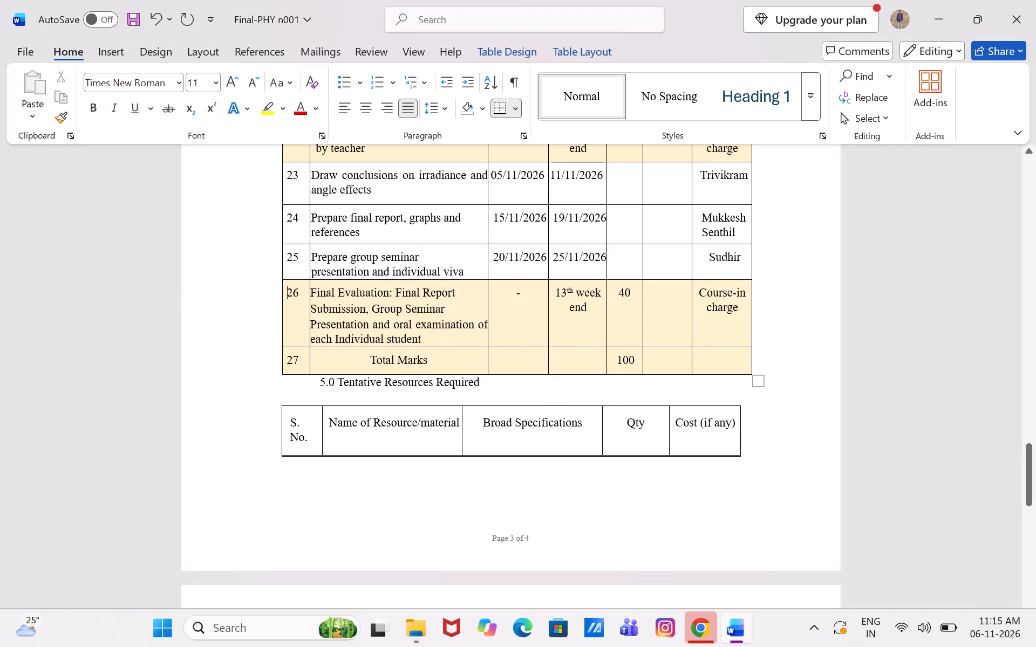
Add a hyphen and the student's ID number after the second name in the Student Team Members list.
scroll(420, 307, "up", 9)
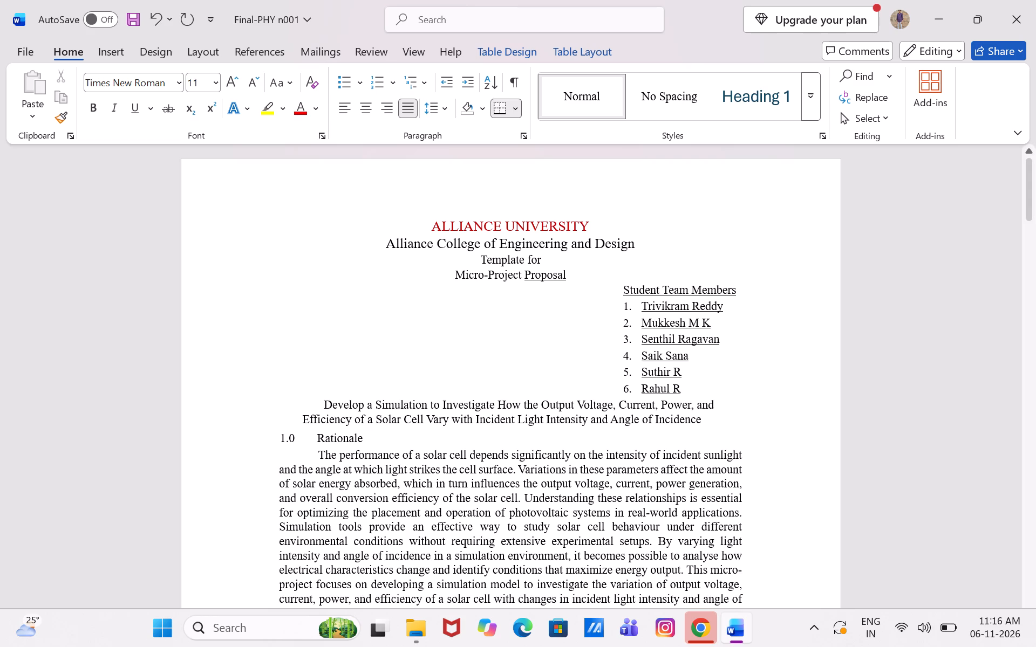
left_click(730, 310)
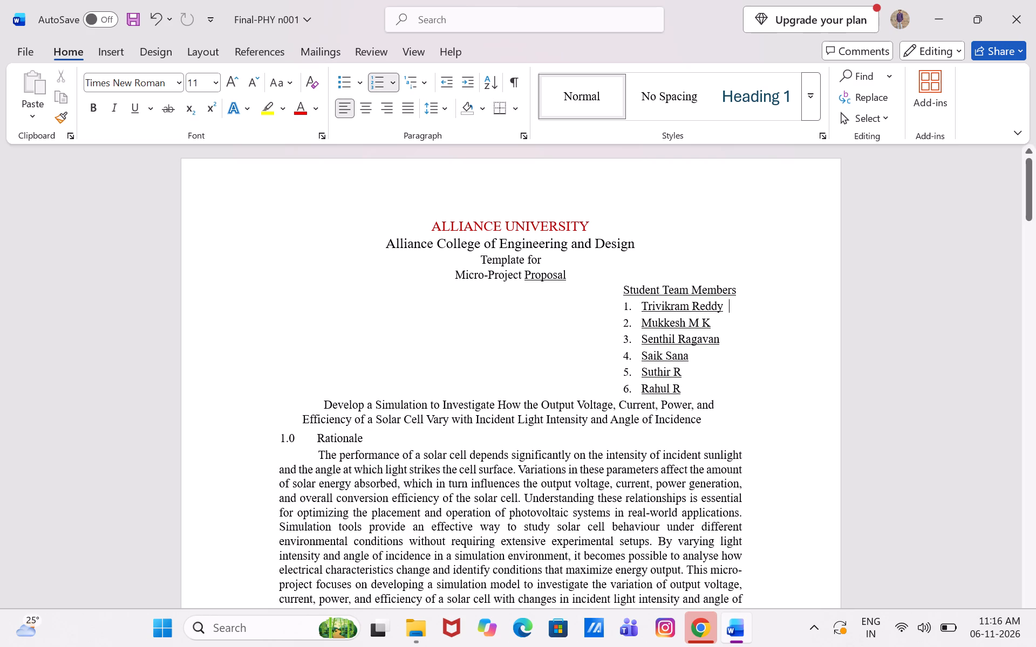
key("Down")
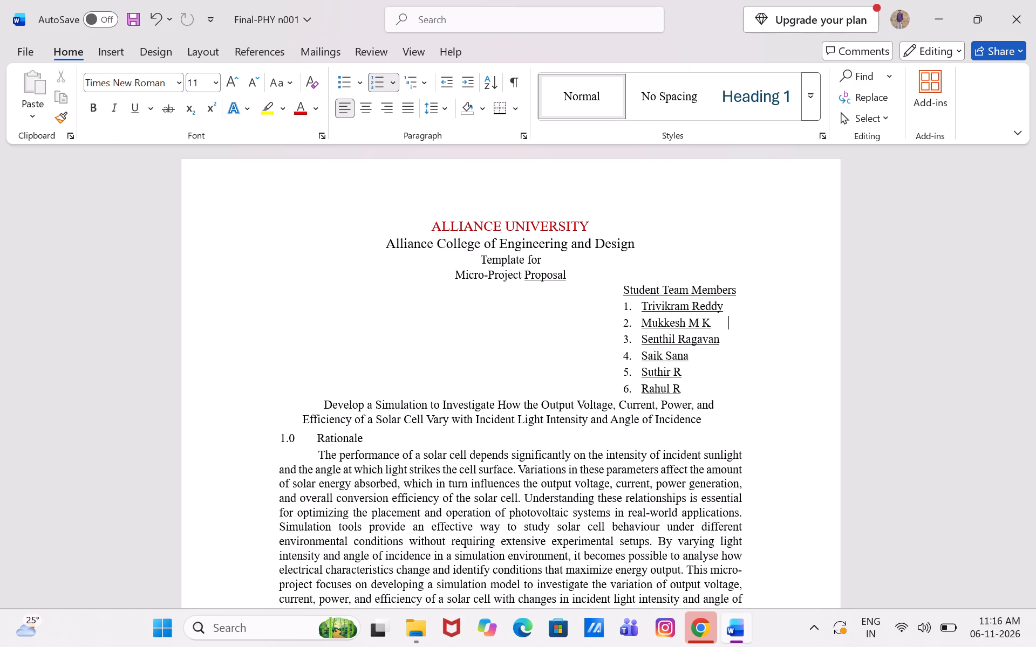
key("0")
type("197")
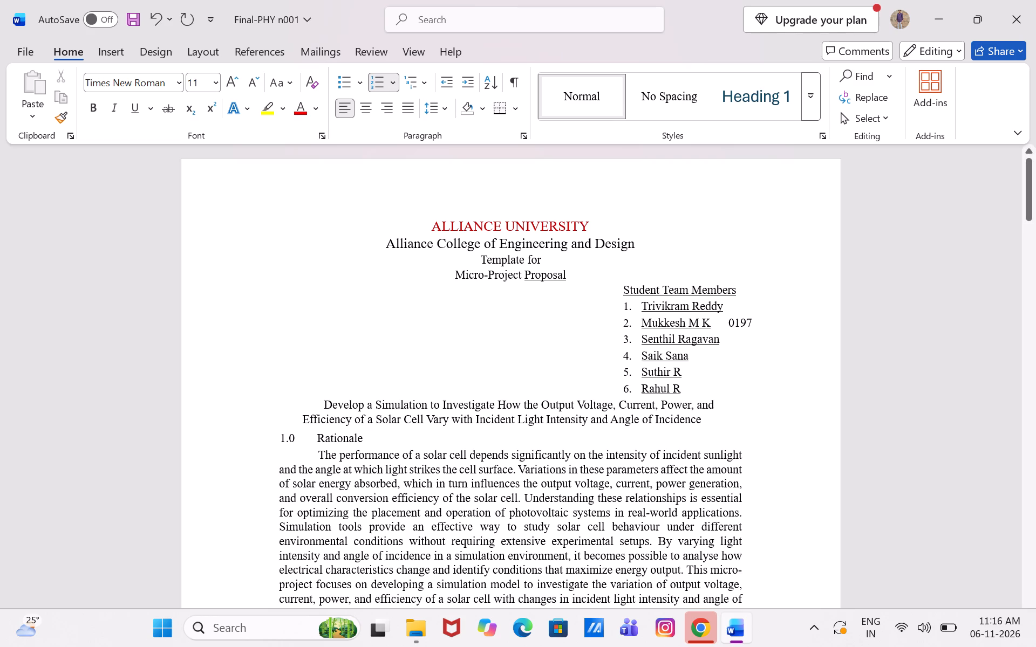
left_click(725, 320)
key("minus")
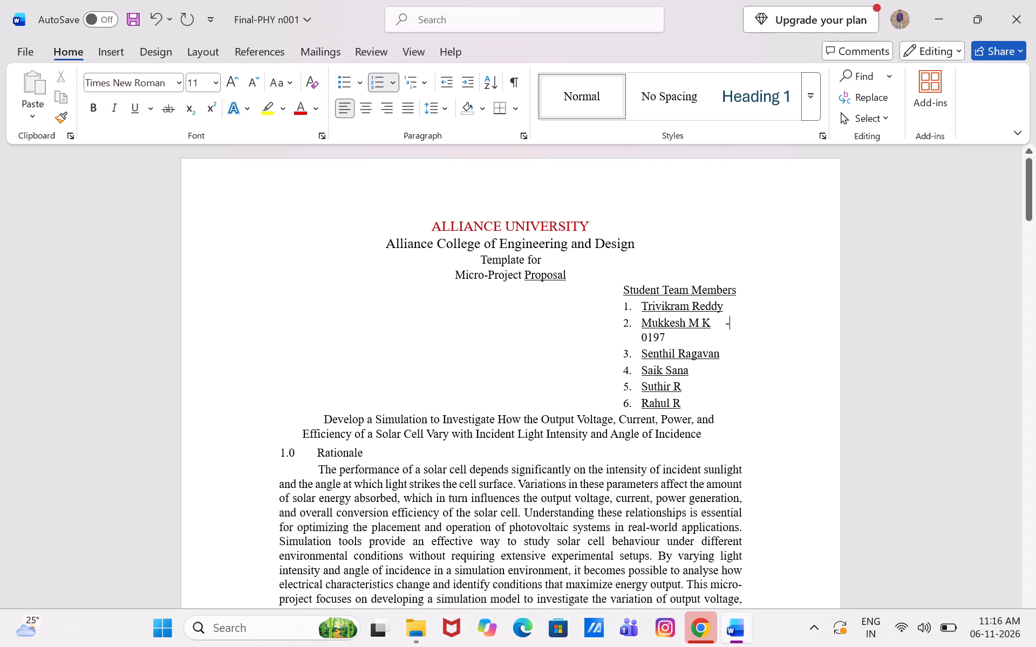
key("BackSpace")
key("BackSpace")
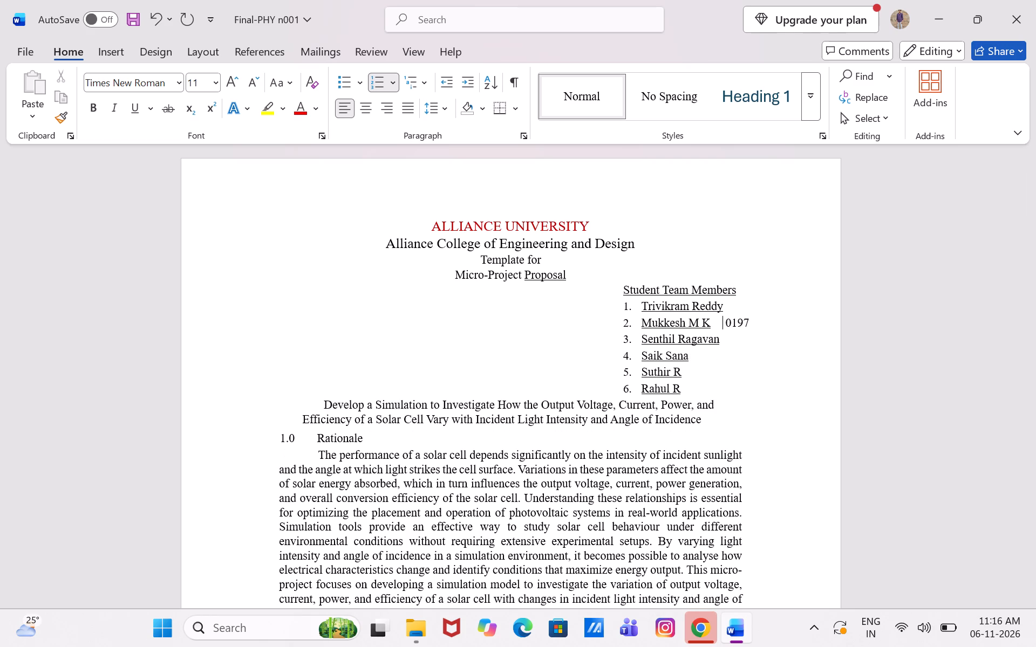
key("0")
key("BackSpace")
key("minus")
Add a hyphen after the first name in the Student Team Members list.
left_click(730, 307)
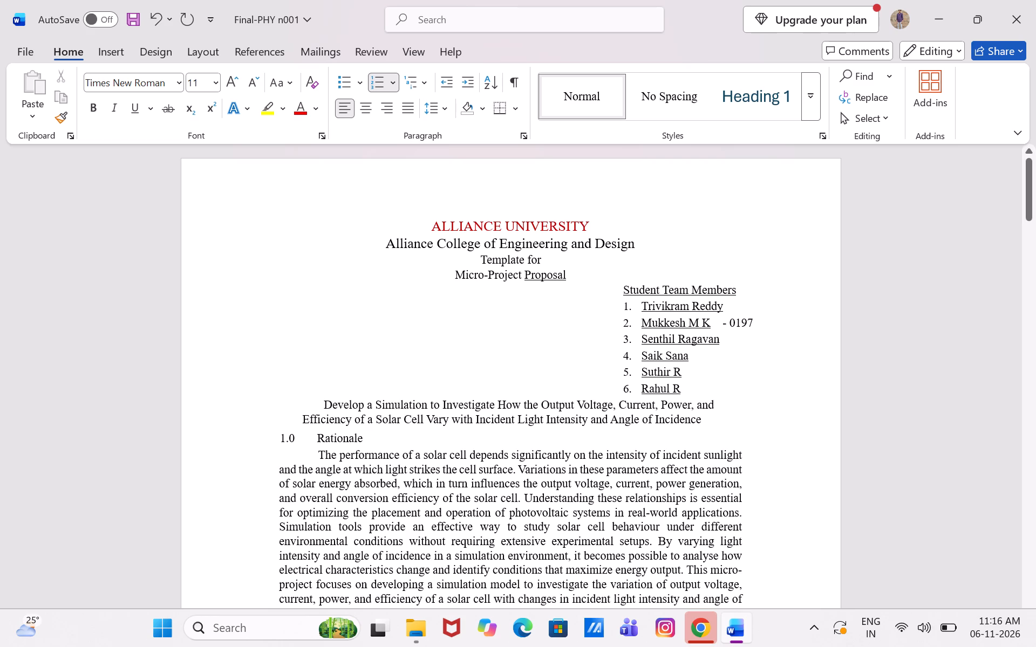
key("minus")
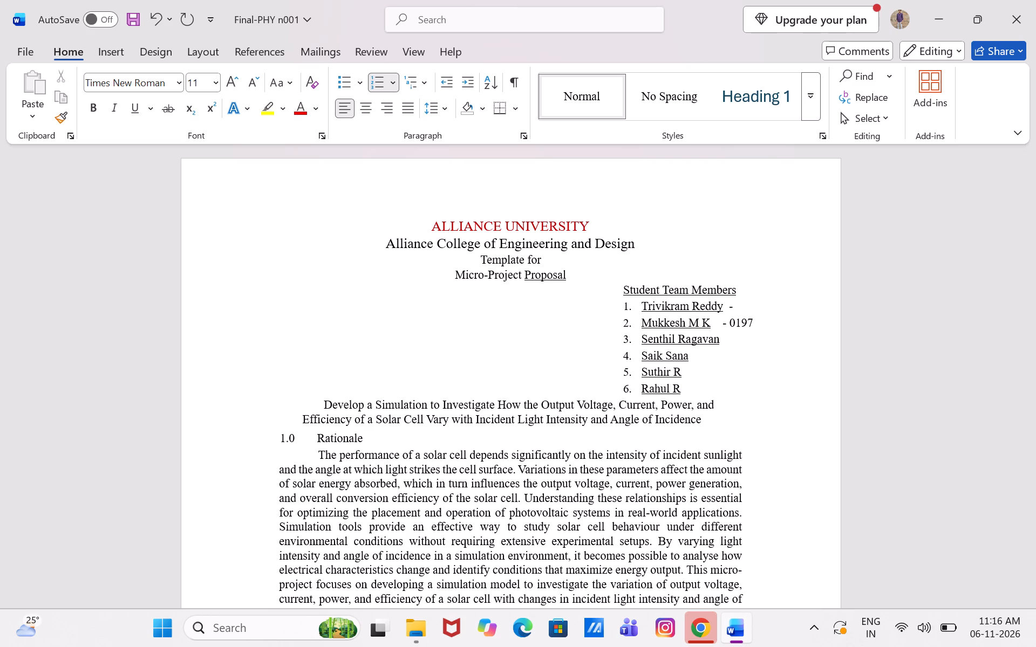
Open WhatsApp from the recent apps in Windows search.
left_click(302, 616)
left_click(337, 120)
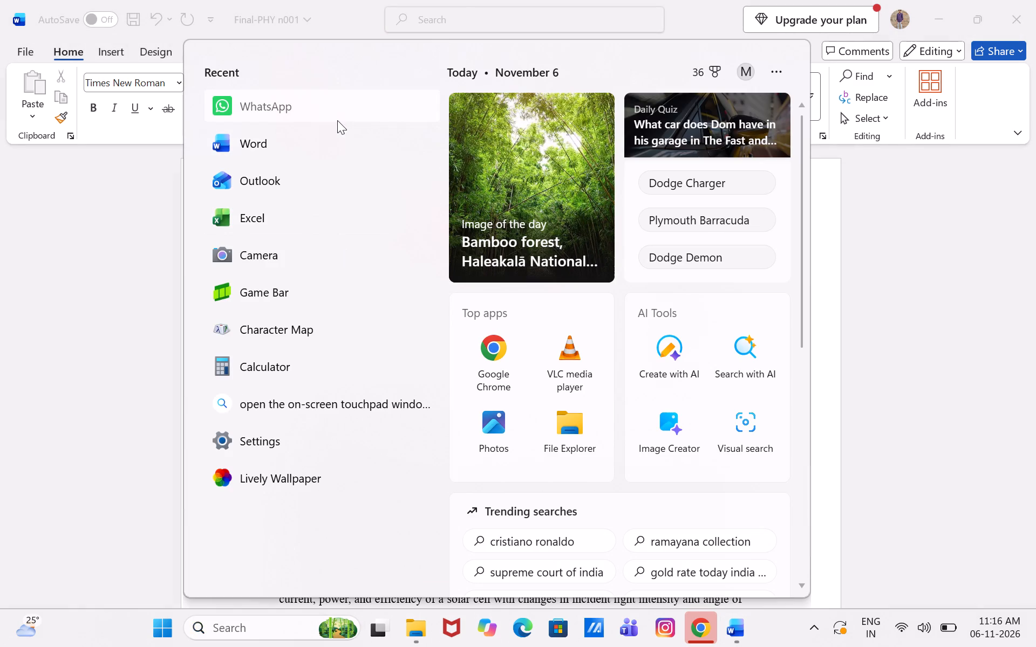
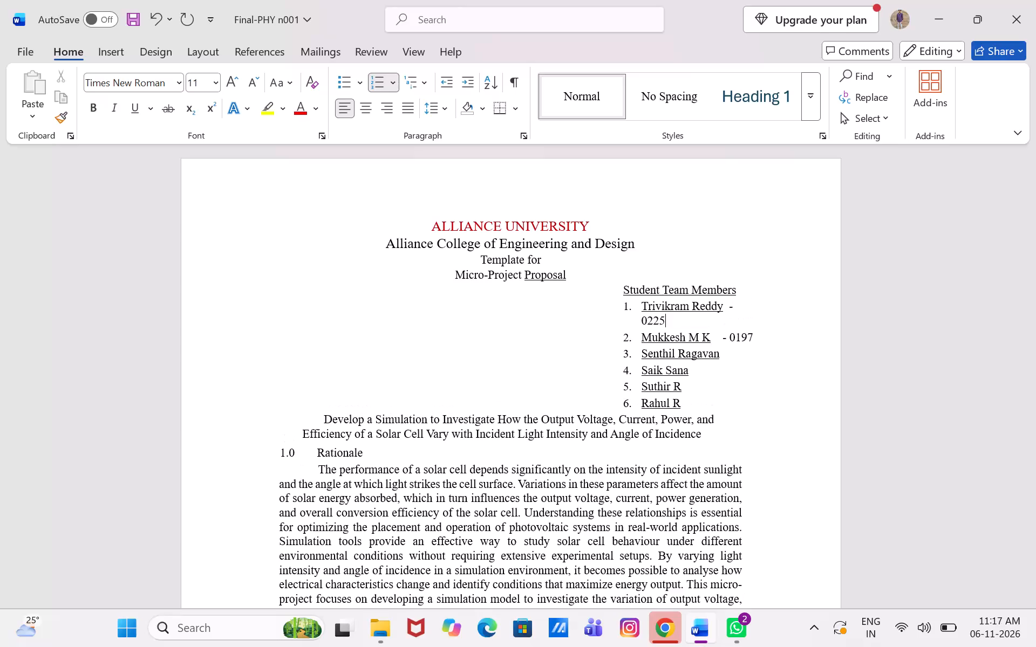
Delete the last digit of the ID number after the first name in the Student Team Members list and move back within the number.
key("BackSpace")
key("Left")
key("Left")
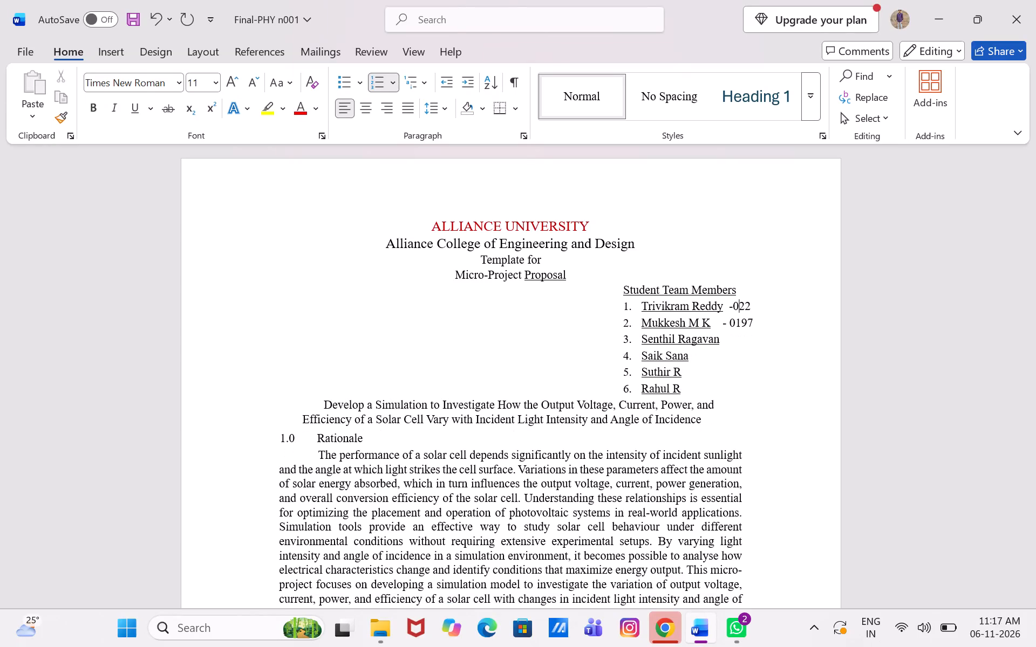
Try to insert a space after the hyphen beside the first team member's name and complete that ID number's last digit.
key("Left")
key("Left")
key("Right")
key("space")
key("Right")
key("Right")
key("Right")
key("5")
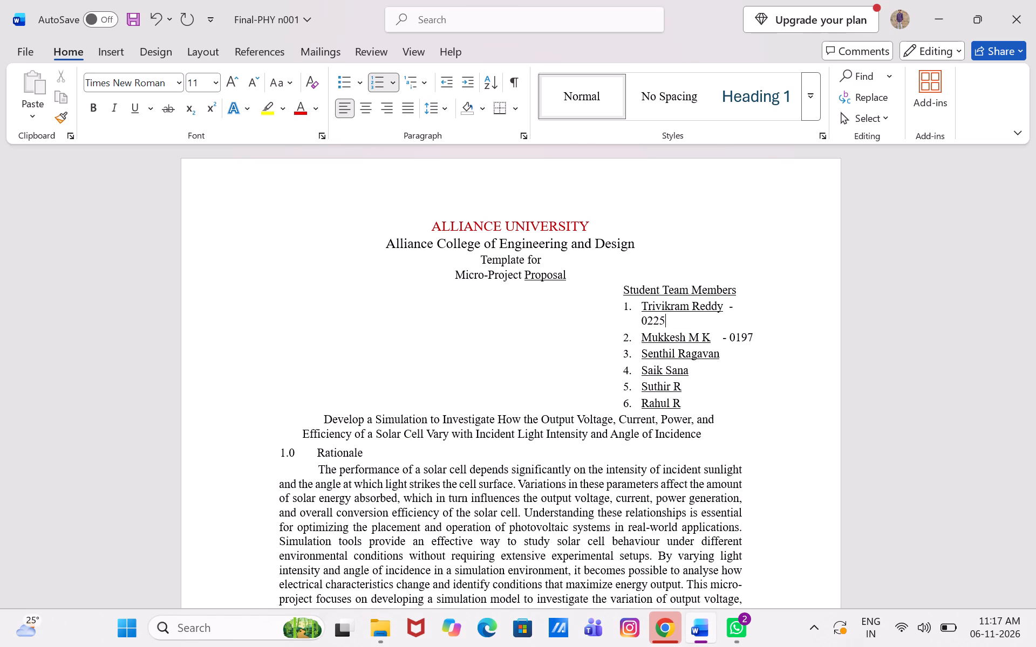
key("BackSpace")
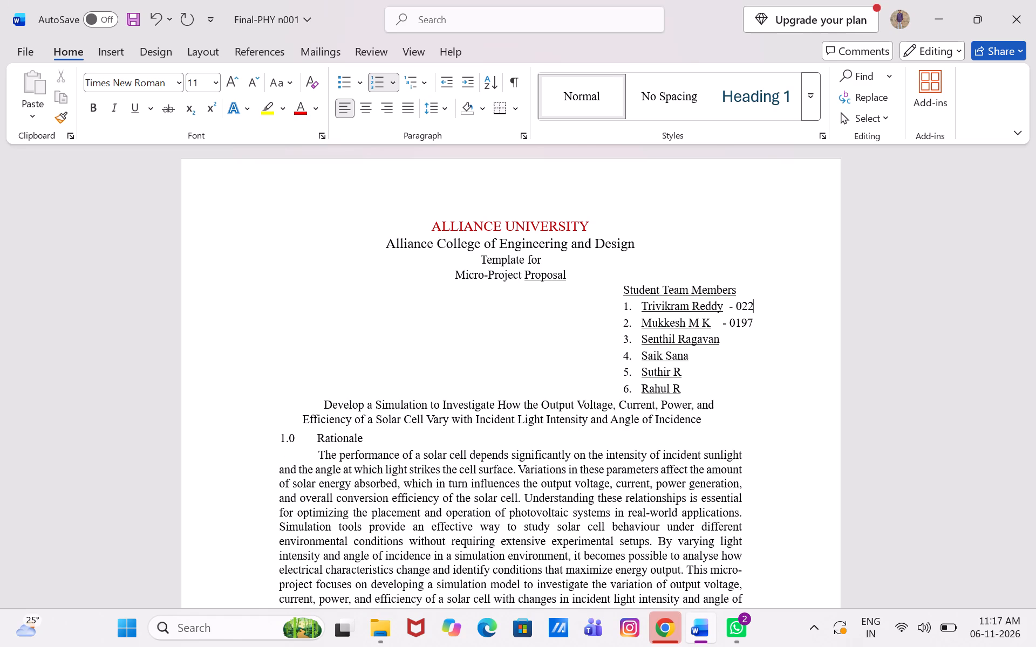
Remove one space before the hyphen and the space after it beside the first team member's name, and complete the ID number's last digit.
key("Left")
key("Left")
key("Left")
key("Left")
key("Left")
key("BackSpace")
key("Right")
key("Right")
key("BackSpace")
key("Right")
key("Right")
key("Right")
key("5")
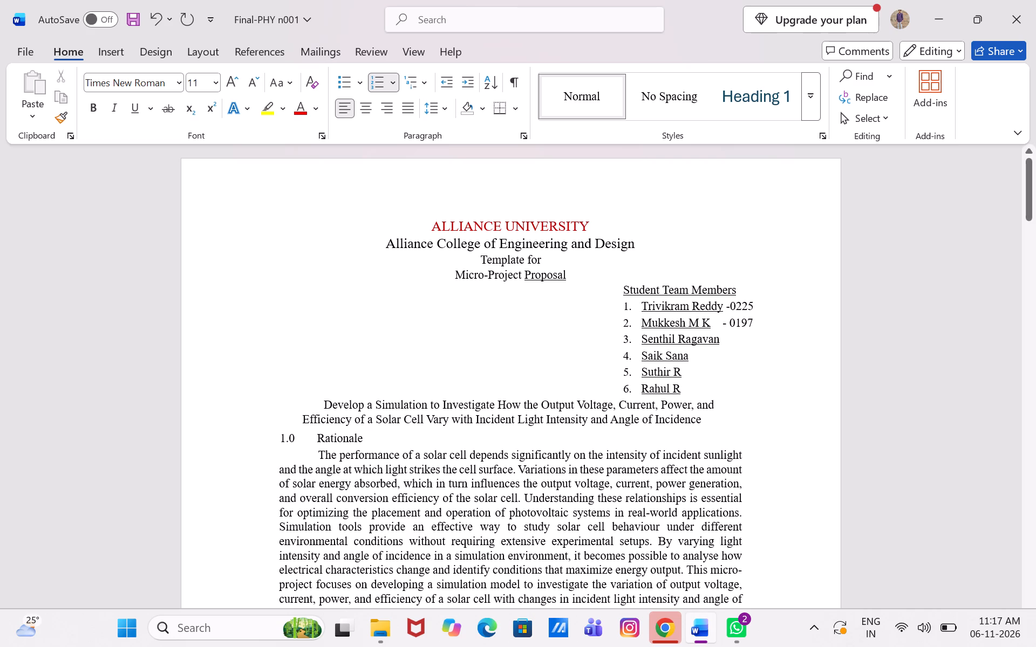
Add a hyphen and the student's ID number after the third name in the Student Team Members list.
left_click(734, 342)
key("Left")
key("Left")
key("Left")
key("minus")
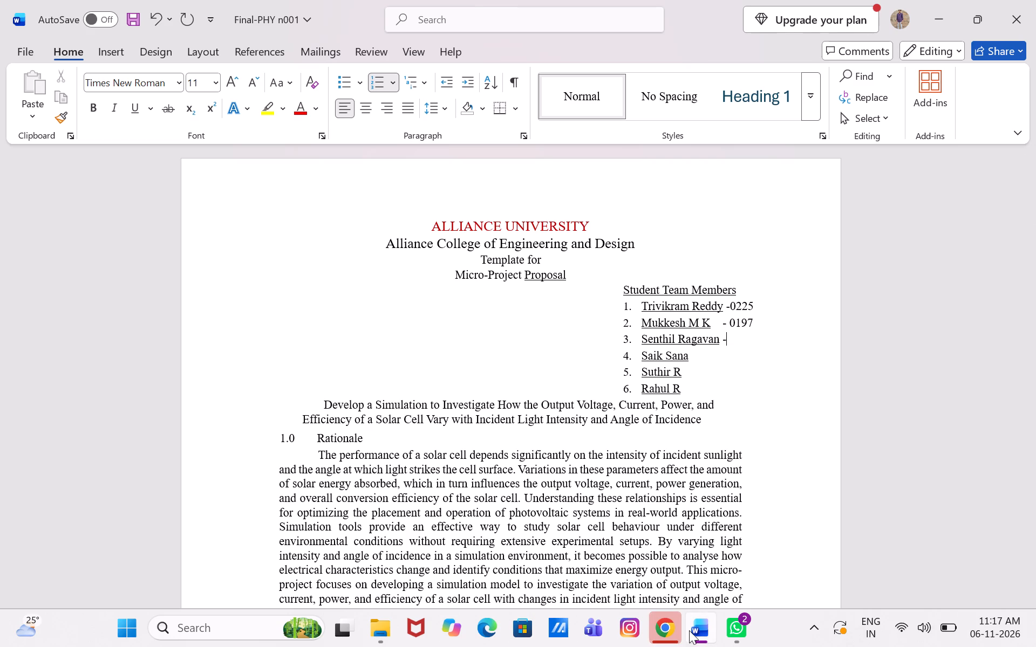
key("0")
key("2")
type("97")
Add a hyphen and begin the student's ID number after the fourth name in the Student Team Members list.
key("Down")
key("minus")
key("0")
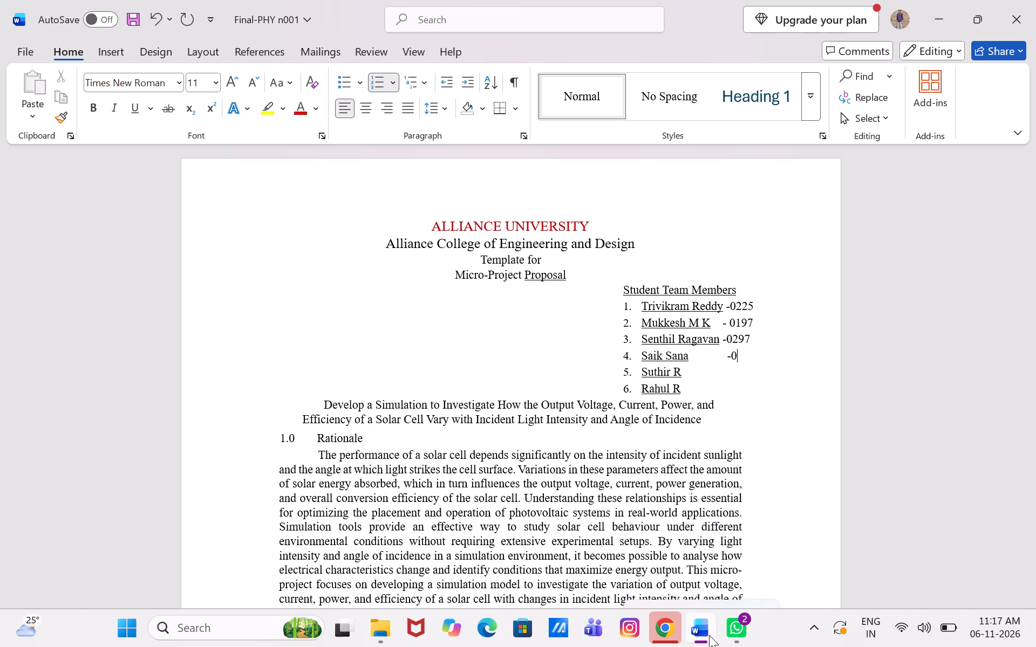
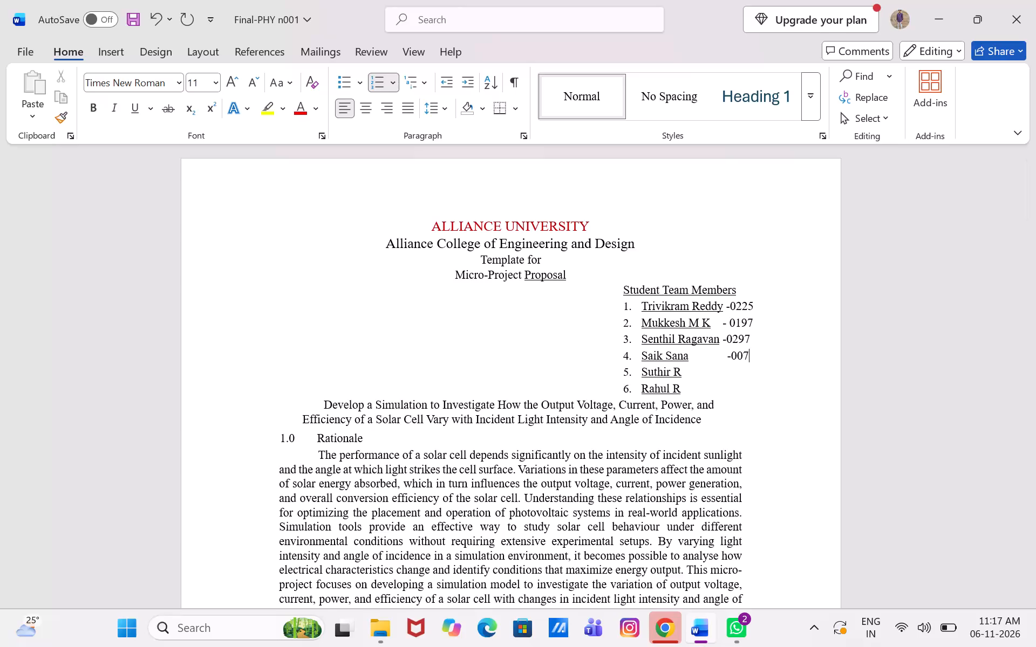
Remove one space before the hyphen after the fourth name in the Student Team Members list and restore the ID number's last digit.
key("BackSpace")
key("Left")
key("Left")
key("Left")
key("Left")
key("BackSpace")
key("Right")
key("Right")
key("Right")
key("Right")
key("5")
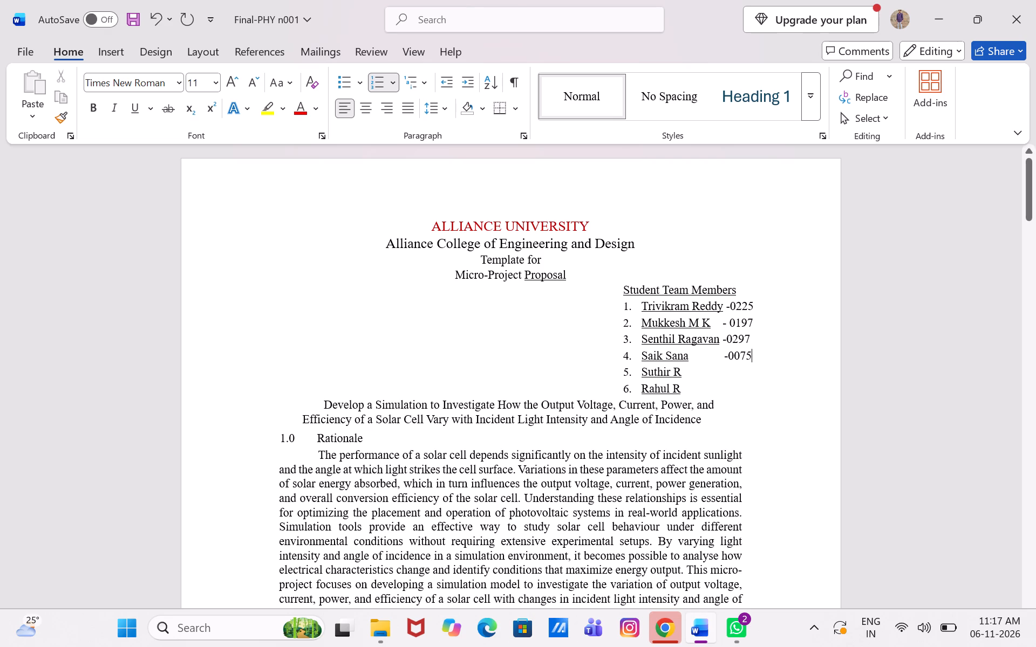
Add a hyphen after the fifth and sixth names in the Student Team Members list, in line with the hyphen above.
double_click(721, 368)
left_click(721, 368)
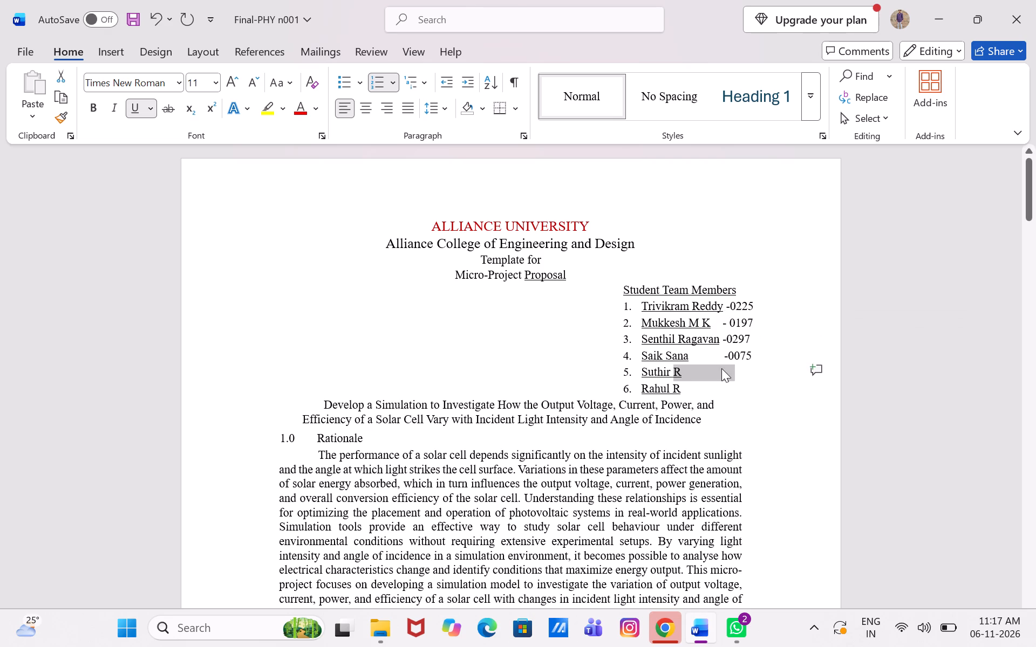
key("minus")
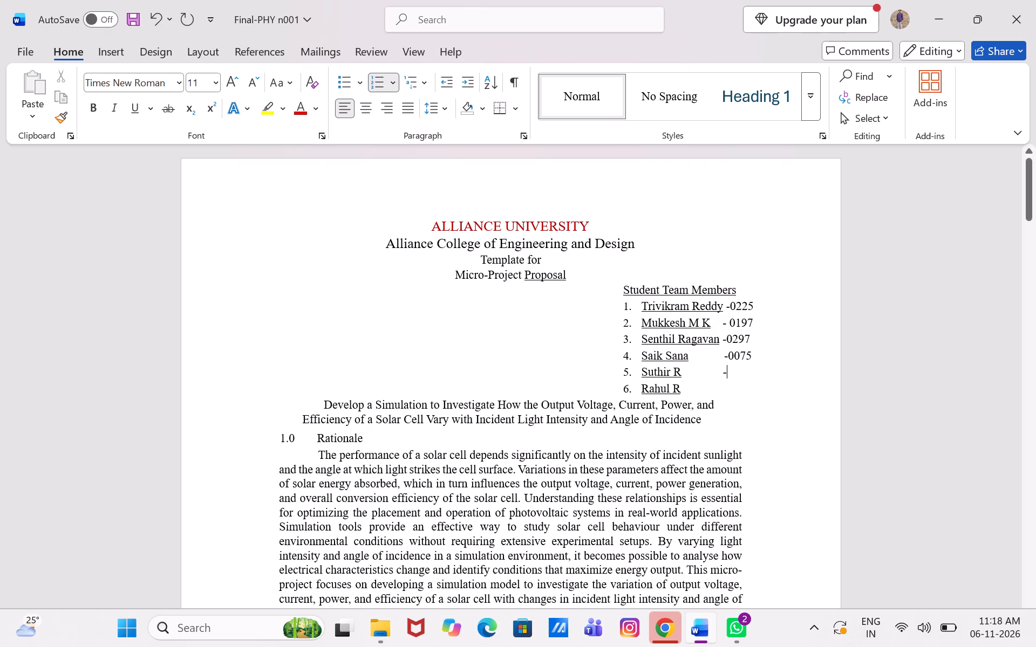
left_click(722, 389)
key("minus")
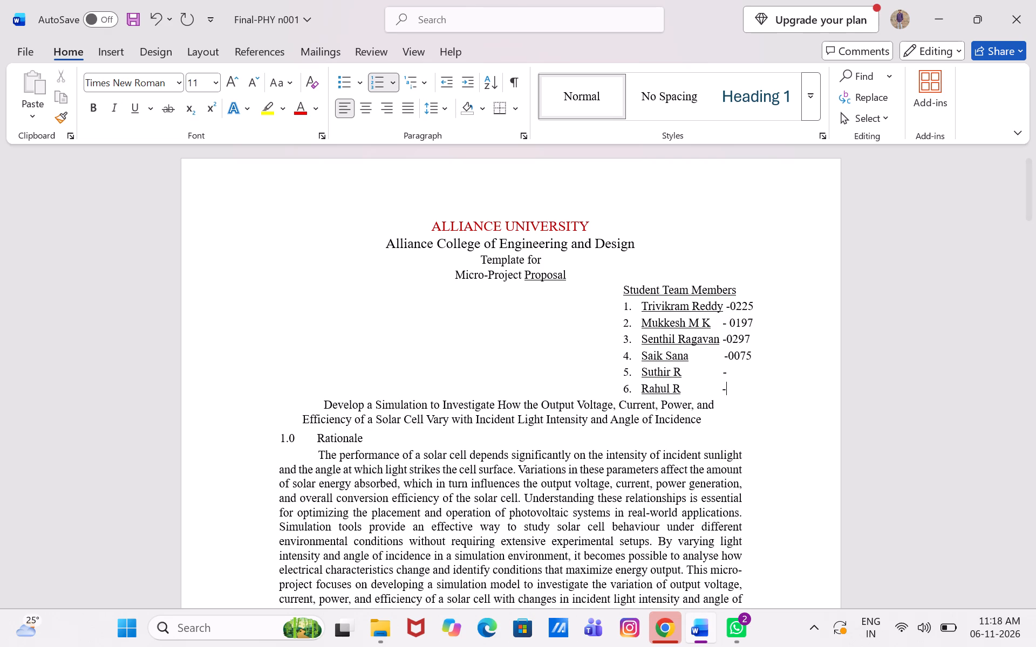
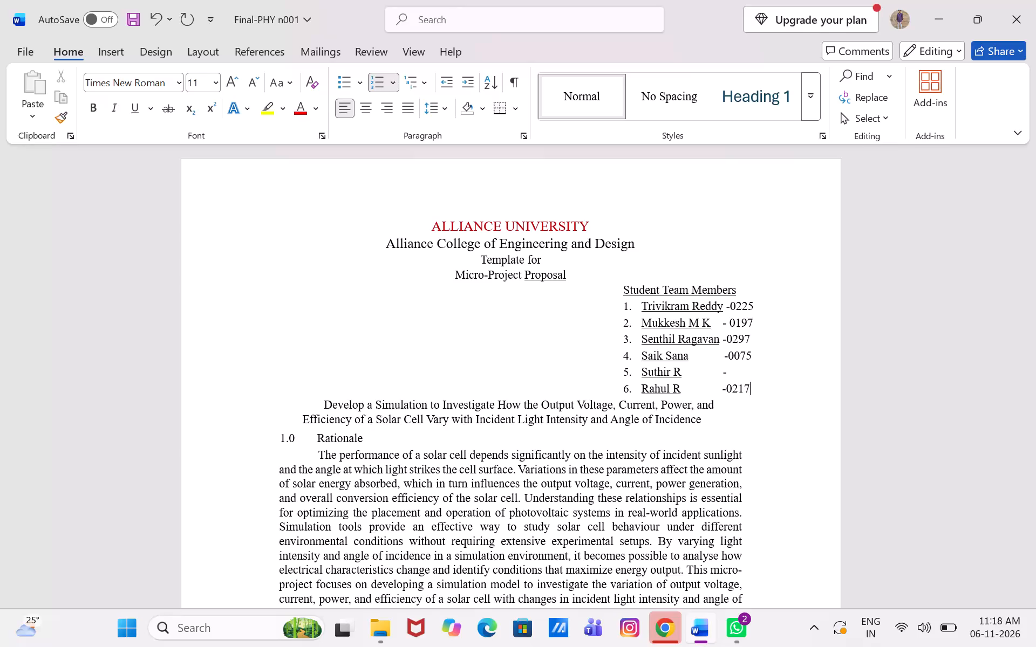
Remove the spaces between the sixth student's name and the hyphen before its ID number in the Student Team Members list.
key("Left")
key("Left")
key("Left")
key("Left")
key("Left")
key("Left")
key("Left")
key("Left")
key("Left")
key("Right")
key("Right")
key("Right")
key("Right")
key("BackSpace")
key("BackSpace")
key("BackSpace")
key("BackSpace")
key("BackSpace")
key("BackSpace")
key("BackSpace")
key("BackSpace")
key("BackSpace")
key("BackSpace")
key("BackSpace")
key("BackSpace")
key("BackSpace")
key("BackSpace")
Delete the hyphen and the spaces after the fifth student's name in the Student Team Members list.
key("Up")
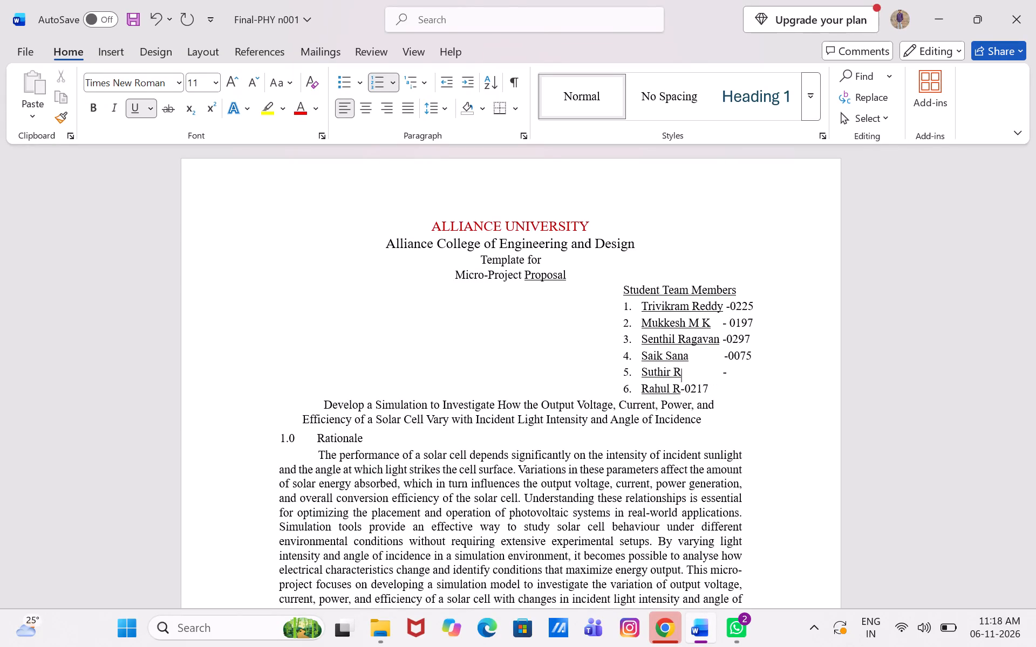
key("Right")
key("Right")
key("Right")
key("Right")
key("Right")
key("Right")
key("Right")
key("Right")
key("Right")
key("Right")
key("Right")
key("Right")
key("Right")
key("Right")
key("Right")
key("BackSpace")
key("BackSpace")
key("BackSpace")
key("BackSpace")
key("BackSpace")
key("BackSpace")
key("BackSpace")
key("BackSpace")
key("BackSpace")
key("BackSpace")
key("BackSpace")
key("BackSpace")
key("BackSpace")
key("BackSpace")
key("BackSpace")
Remove the spaces between the fourth student's name and the hyphen before its ID number in the Student Team Members list.
key("Up")
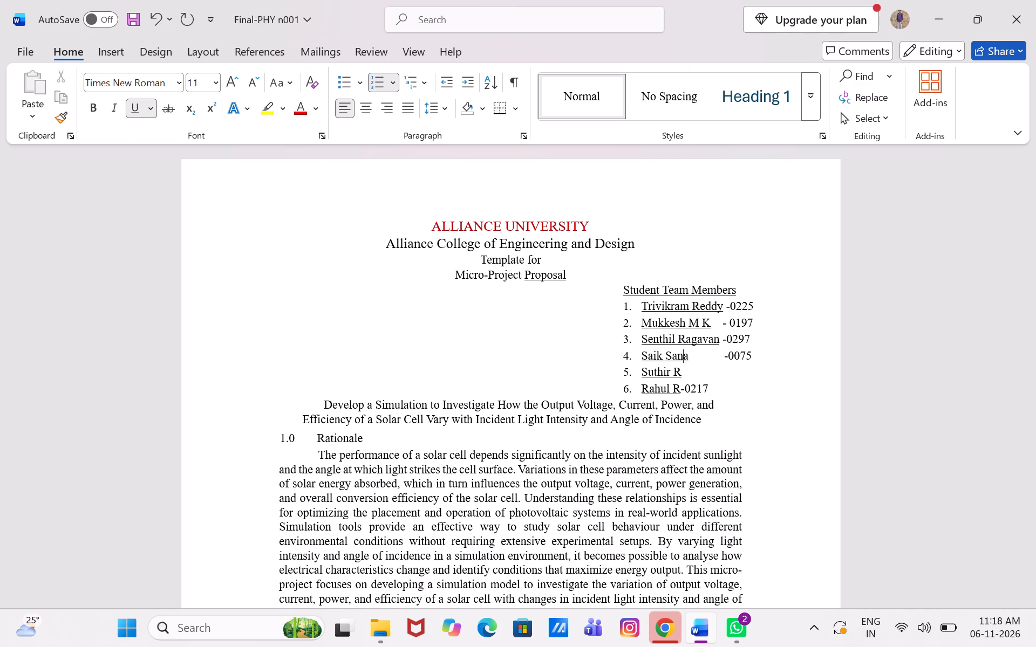
key("Right")
key("Right")
key("Right")
key("Right")
key("Right")
key("Right")
key("Right")
key("Right")
key("Right")
key("Right")
key("Right")
key("Right")
key("Right")
key("BackSpace")
key("BackSpace")
key("BackSpace")
key("BackSpace")
key("BackSpace")
key("BackSpace")
key("BackSpace")
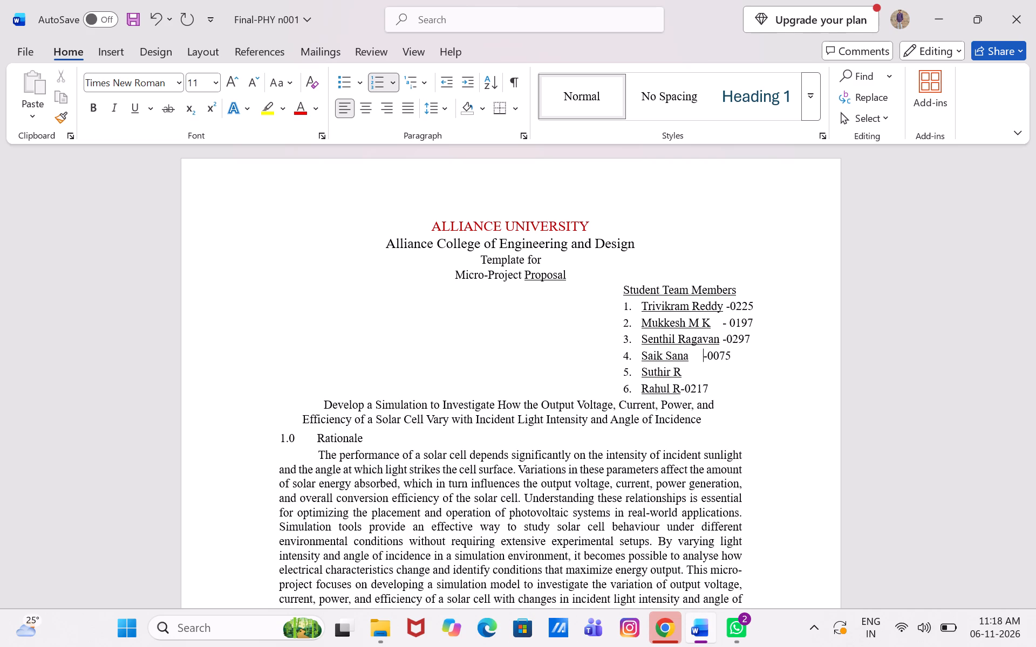
key("BackSpace")
key("BackSpace")
key("BackSpace")
key("BackSpace")
key("BackSpace")
key("Up")
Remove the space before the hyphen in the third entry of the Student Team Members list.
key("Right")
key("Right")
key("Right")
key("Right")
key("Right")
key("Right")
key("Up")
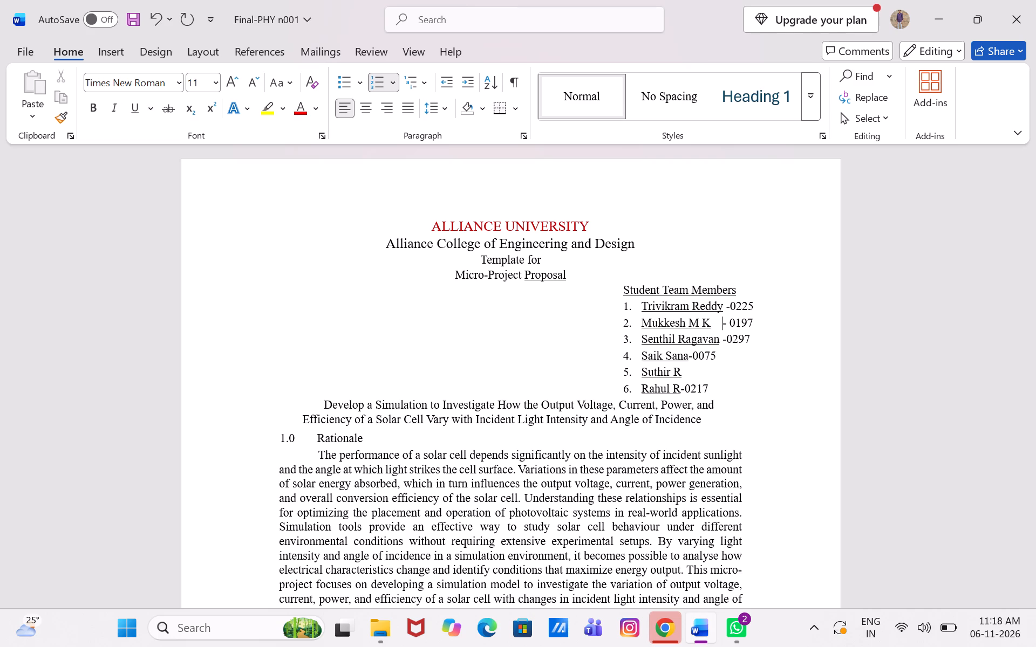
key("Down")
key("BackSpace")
Tidy the second team member's entry so a single space precedes the hyphen and none separates it from the ID number.
key("Up")
key("Right")
key("Right")
key("BackSpace")
key("Right")
key("BackSpace")
key("minus")
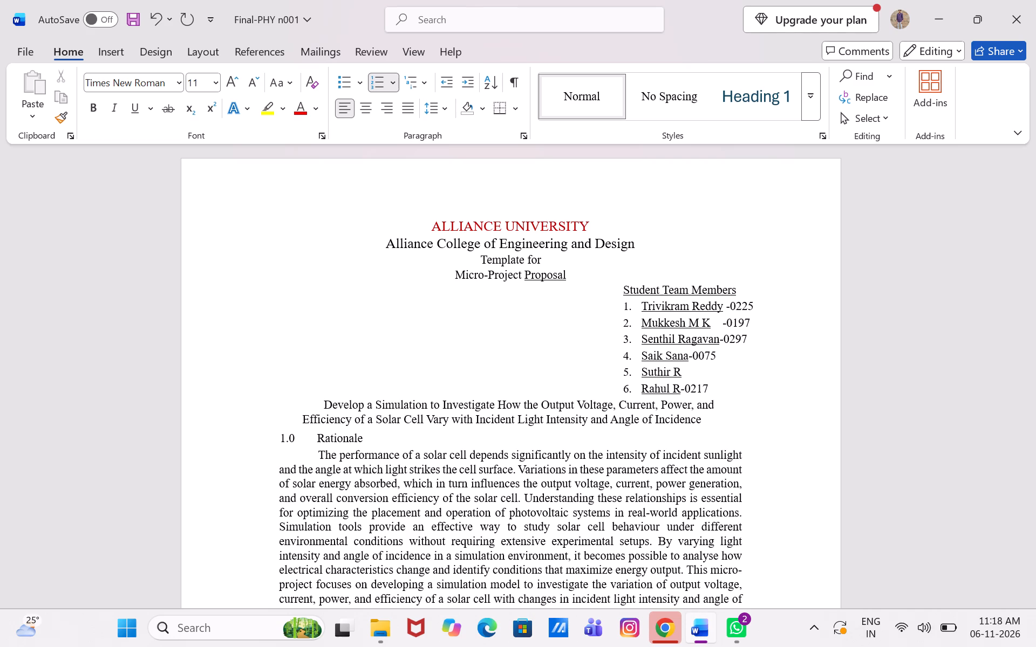
key("Left")
key("BackSpace")
key("BackSpace")
key("BackSpace")
key("BackSpace")
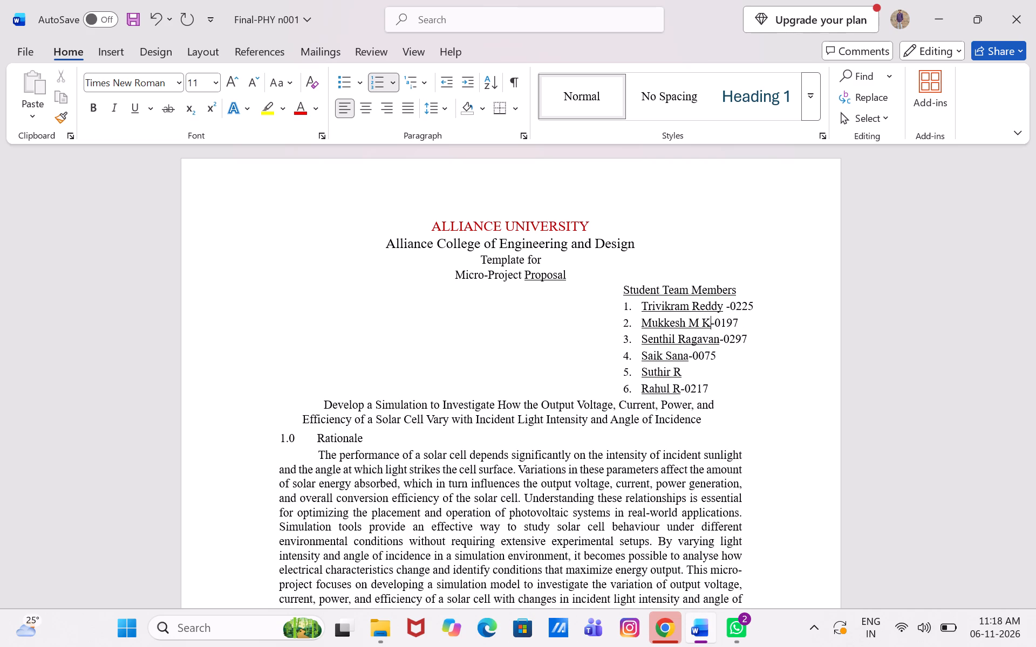
key("space")
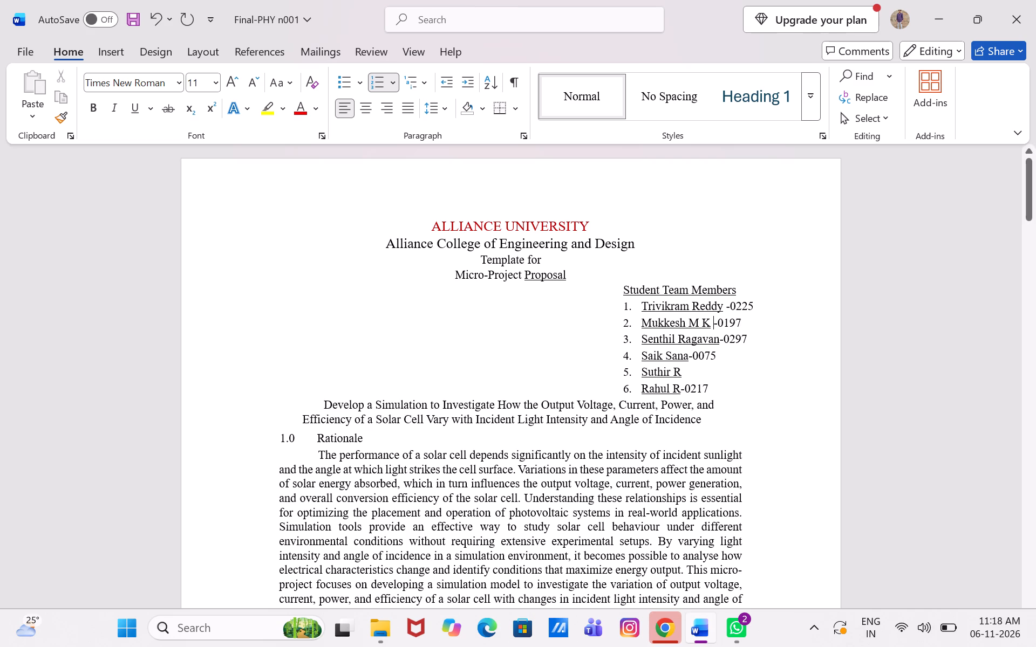
Insert a space between the name and the hyphen in the third, fourth and sixth team member entries.
left_click(724, 342)
key("Left")
key("space")
key("Down")
key("Left")
key("Left")
key("Left")
key("Left")
key("Left")
key("space")
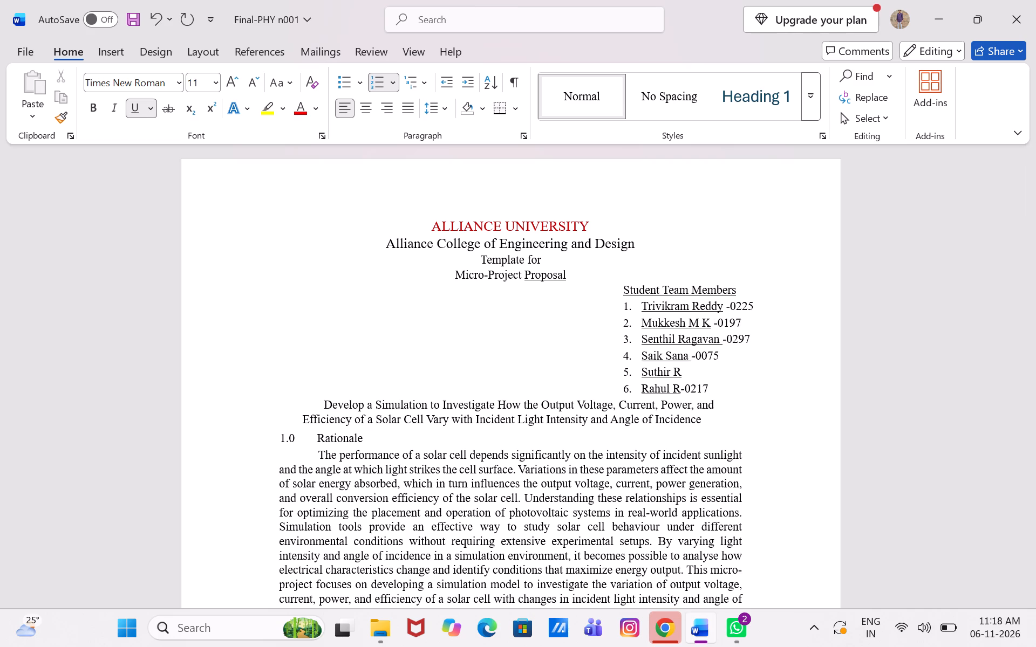
key("Down")
key("Down")
key("Left")
key("Left")
key("space")
Add a hyphen after the fifth team member's name, matching the other entries in the list.
left_click(686, 374)
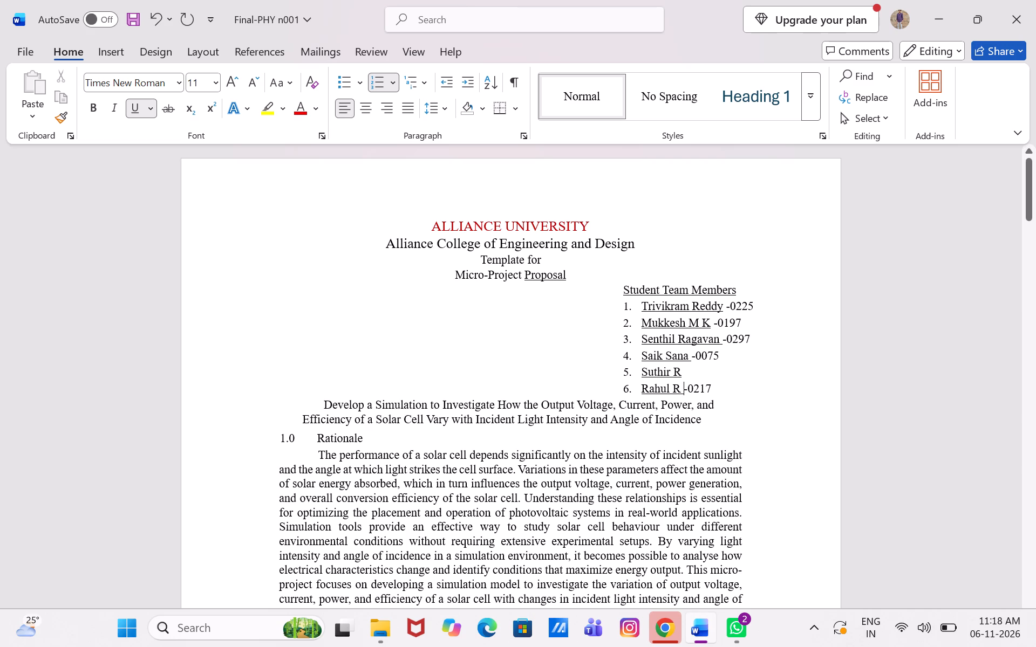
key("Left")
type("-=")
key("BackSpace")
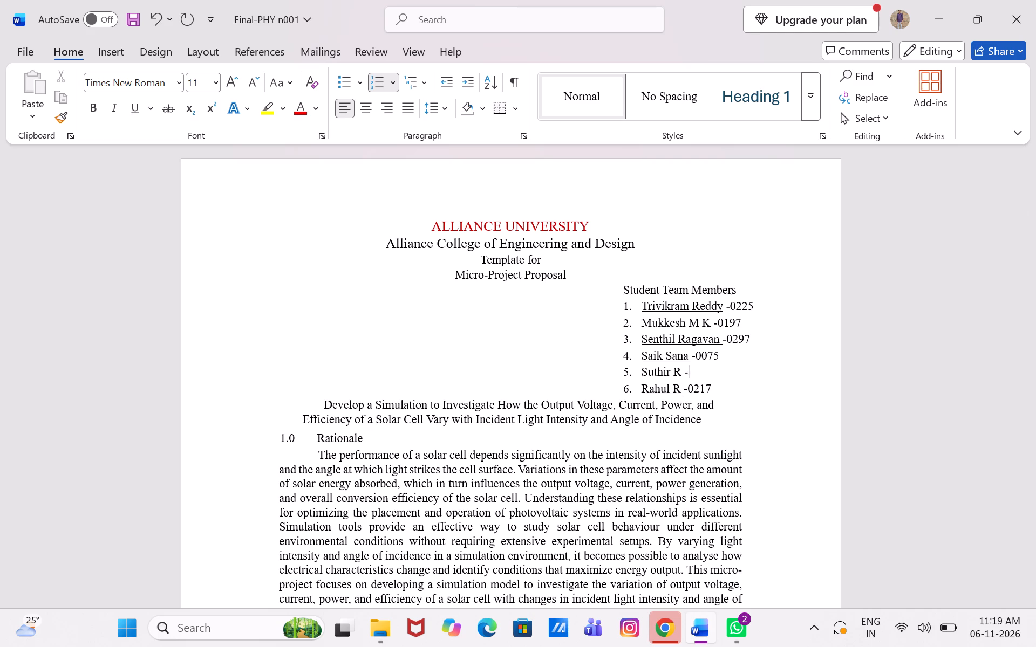
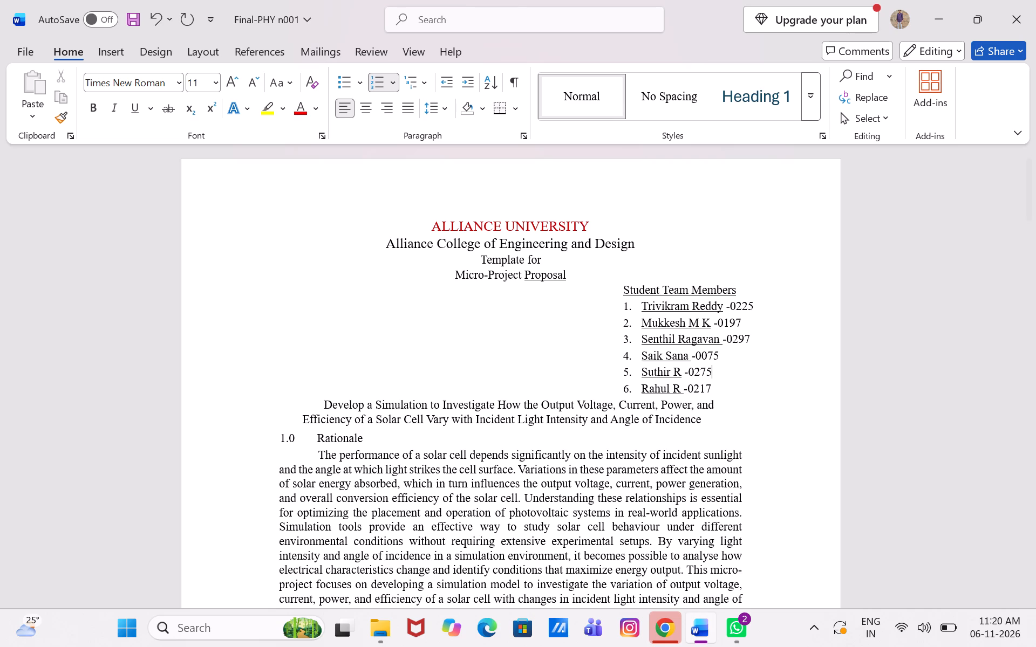
Reduce the heights of rows 11 and 12 in the Proposed Action Plan table to fit their two-line text.
scroll(917, 389, "down", 5)
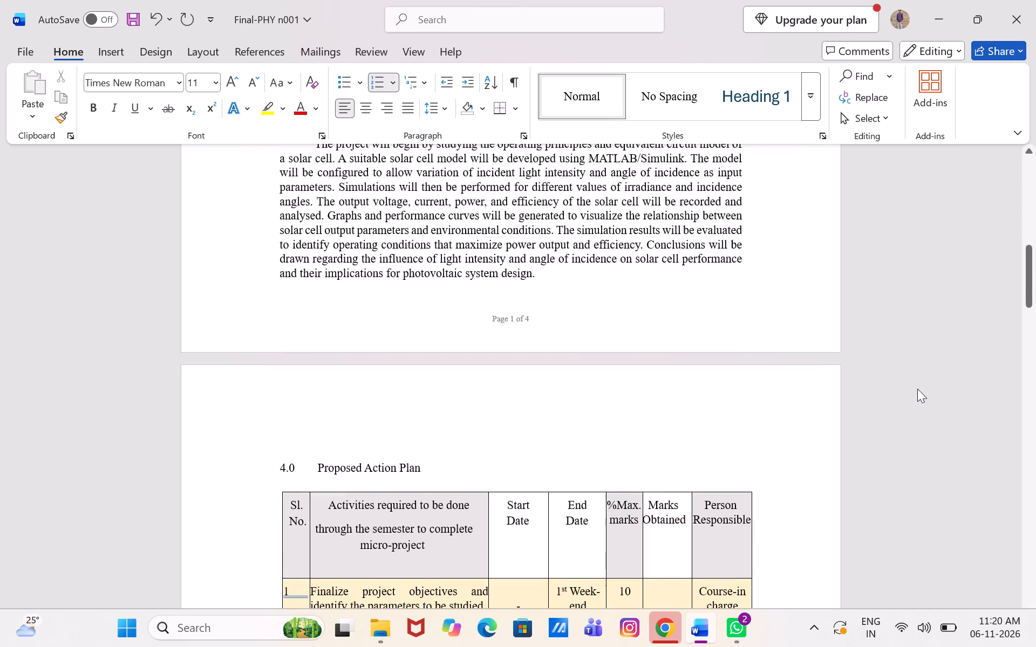
scroll(917, 389, "down", 2)
scroll(917, 389, "up", 1)
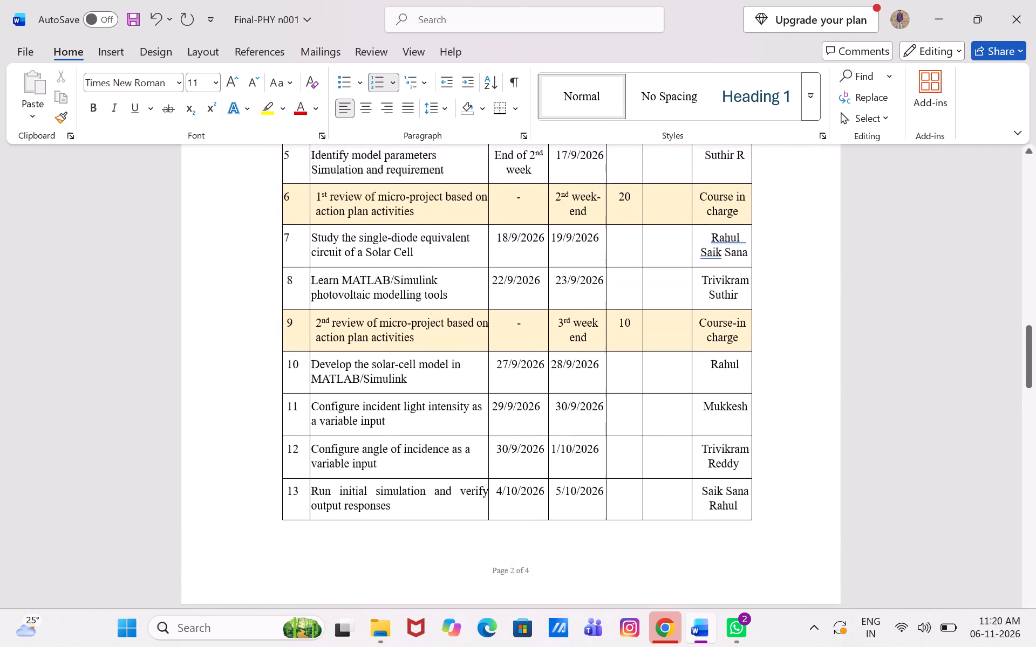
scroll(917, 389, "down", 1)
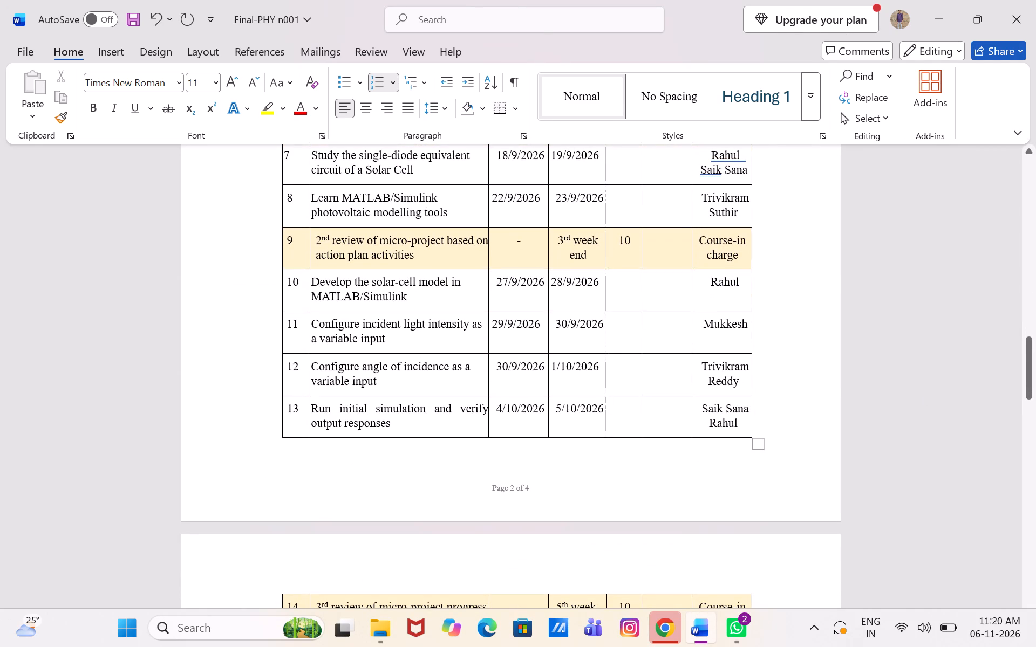
left_click_drag(463, 354, 458, 347)
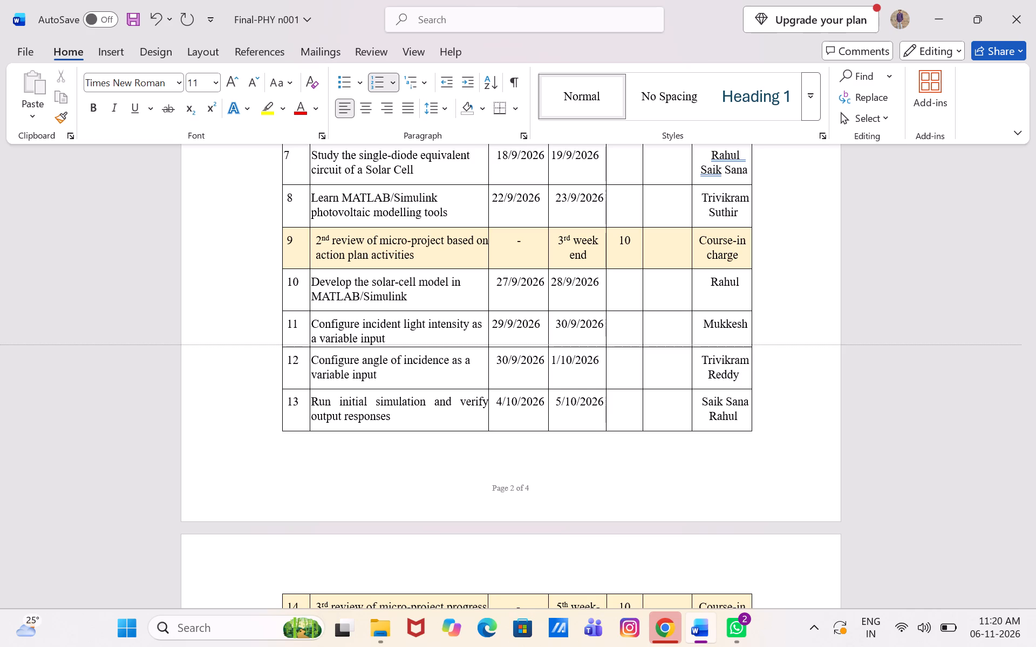
left_click_drag(458, 347, 455, 346)
left_click_drag(436, 314, 439, 308)
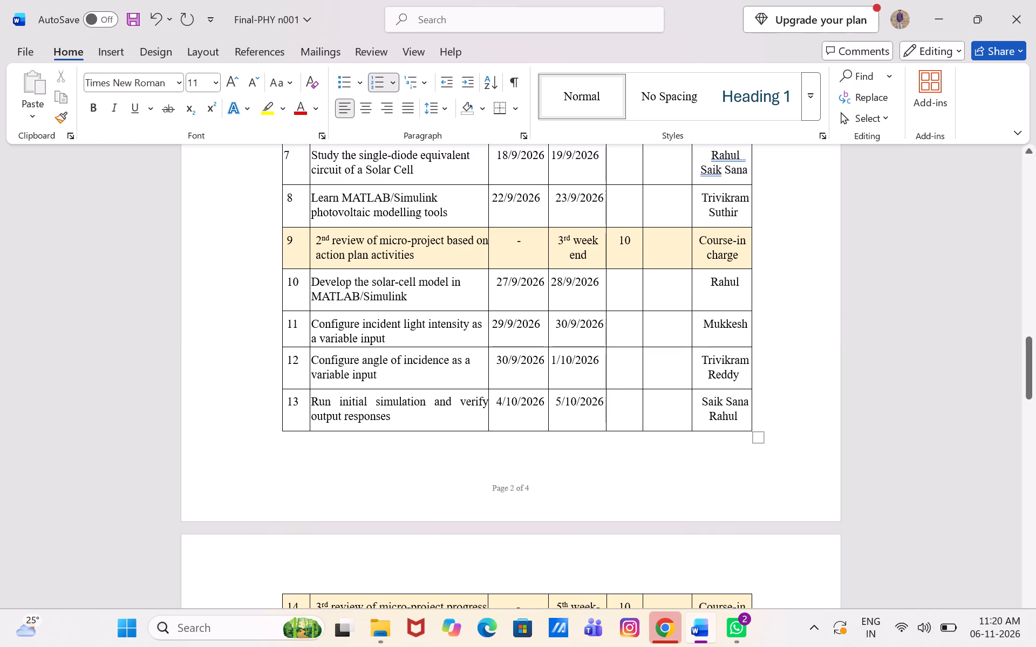
left_click_drag(449, 390, 451, 381)
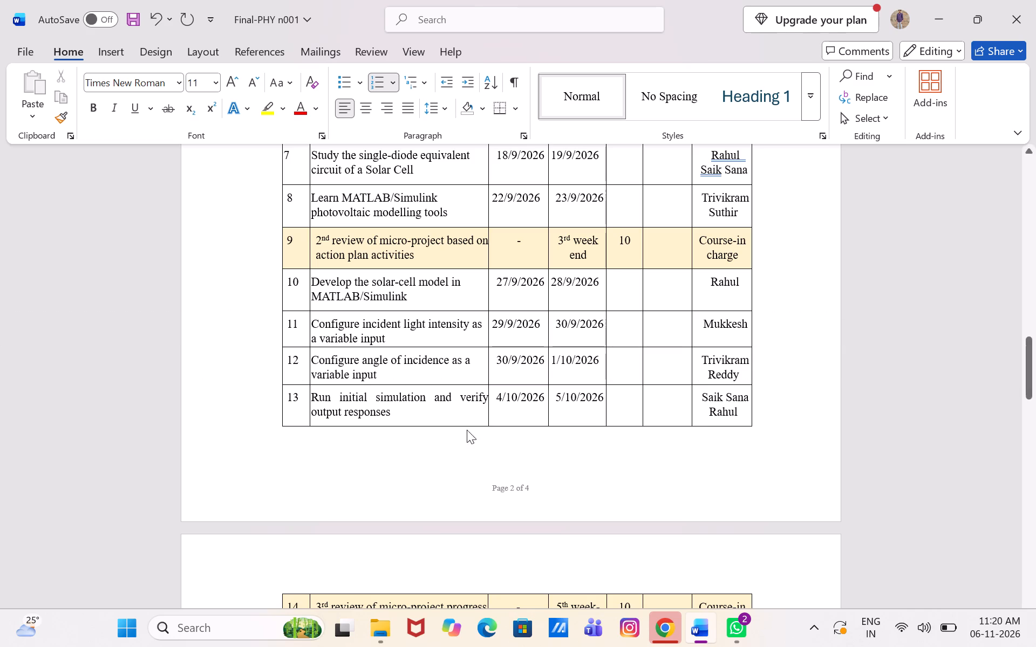
Reduce the height of row 21 in the action plan table, and try to tighten rows 19, 23 and 24 as well.
scroll(519, 540, "down", 2)
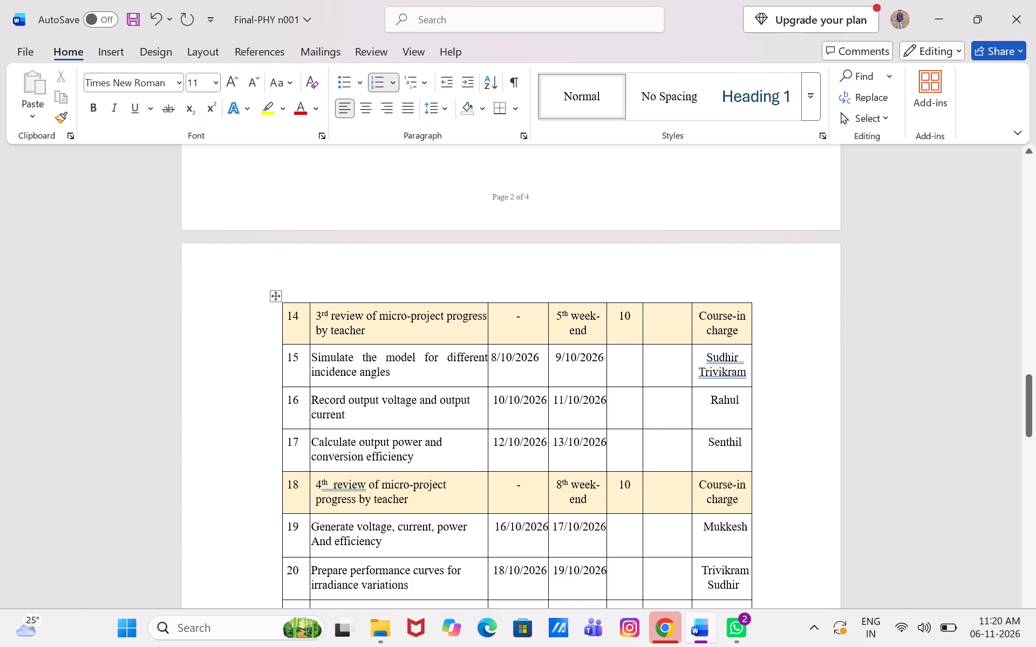
scroll(473, 422, "down", 2)
left_click_drag(455, 372, 455, 366)
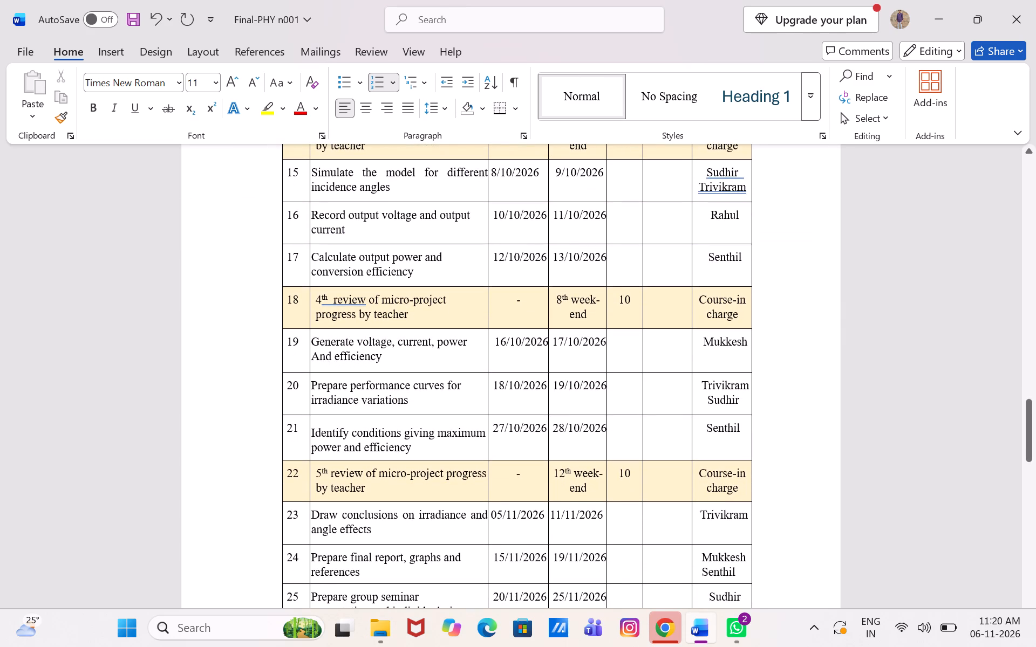
left_click_drag(455, 366, 458, 362)
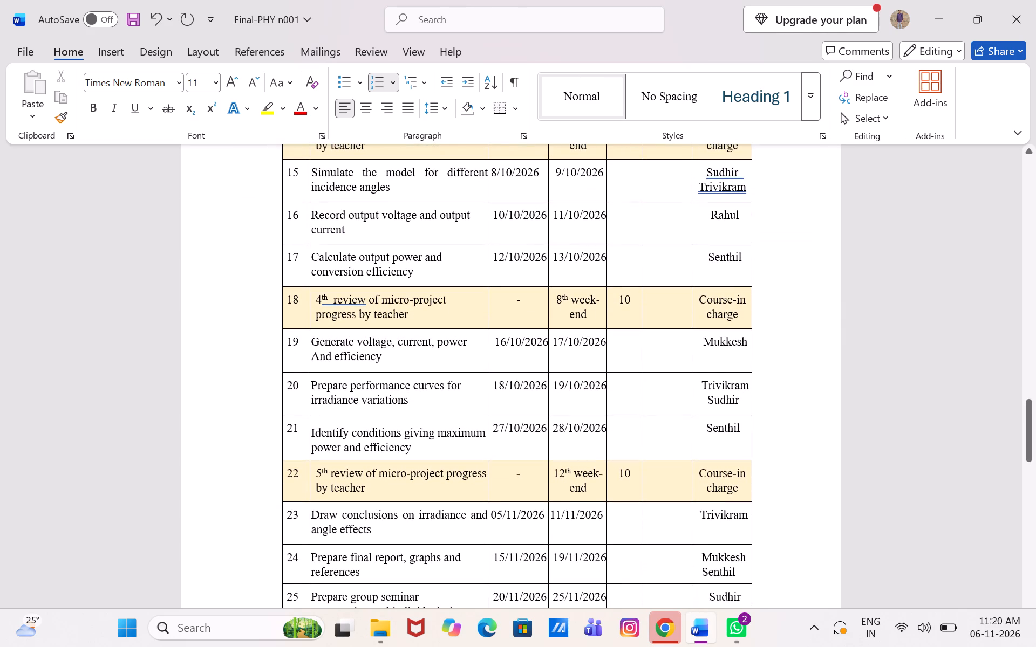
left_click(466, 460)
left_click_drag(463, 462, 458, 452)
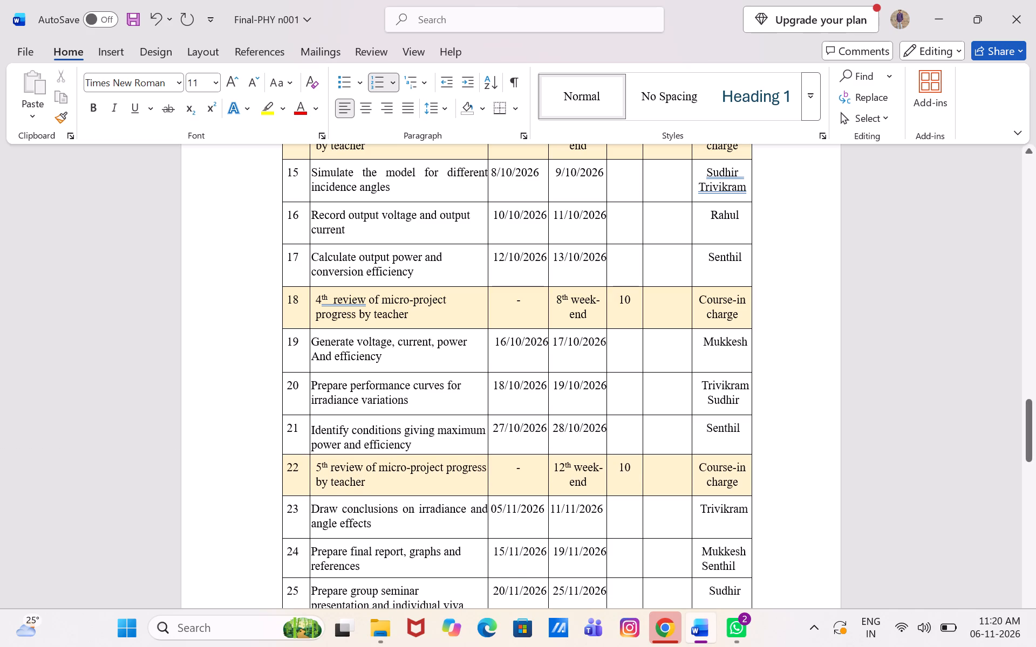
left_click_drag(474, 539, 474, 534)
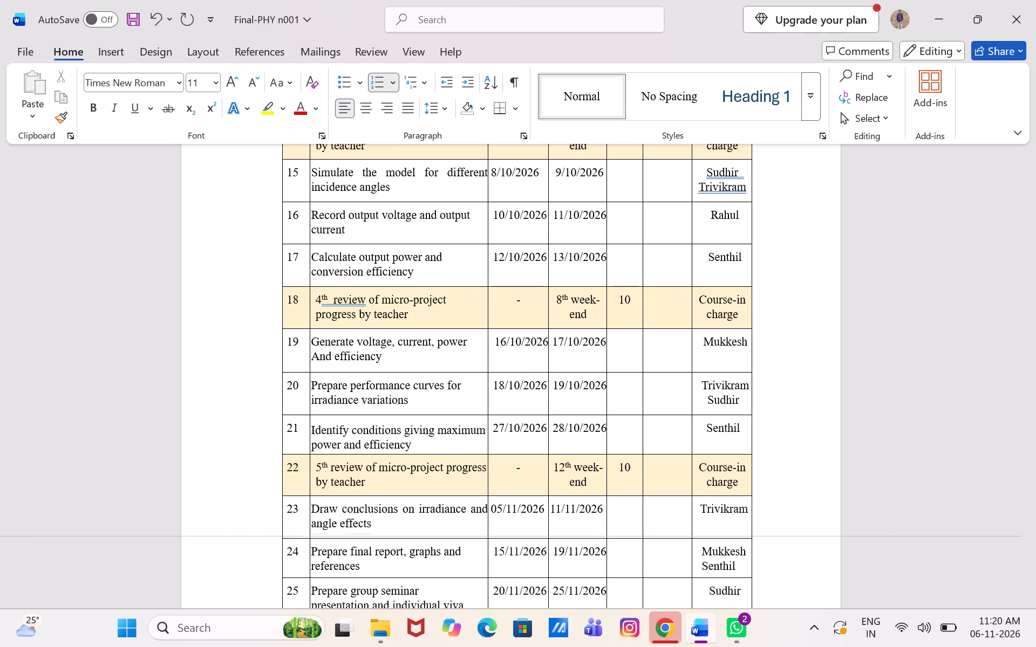
left_click_drag(474, 534, 473, 534)
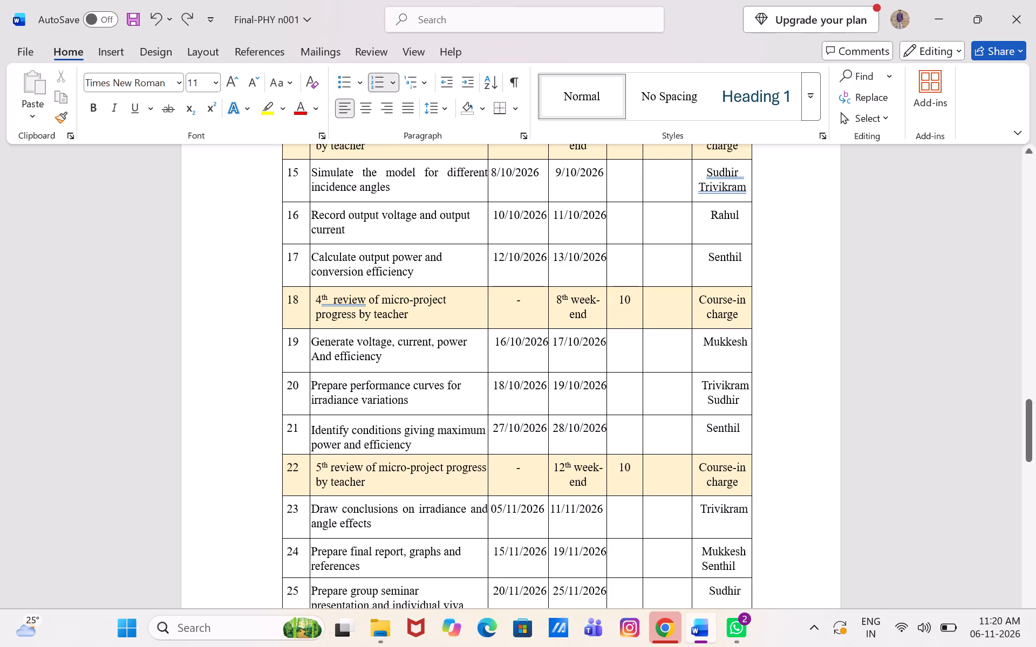
left_click(477, 581)
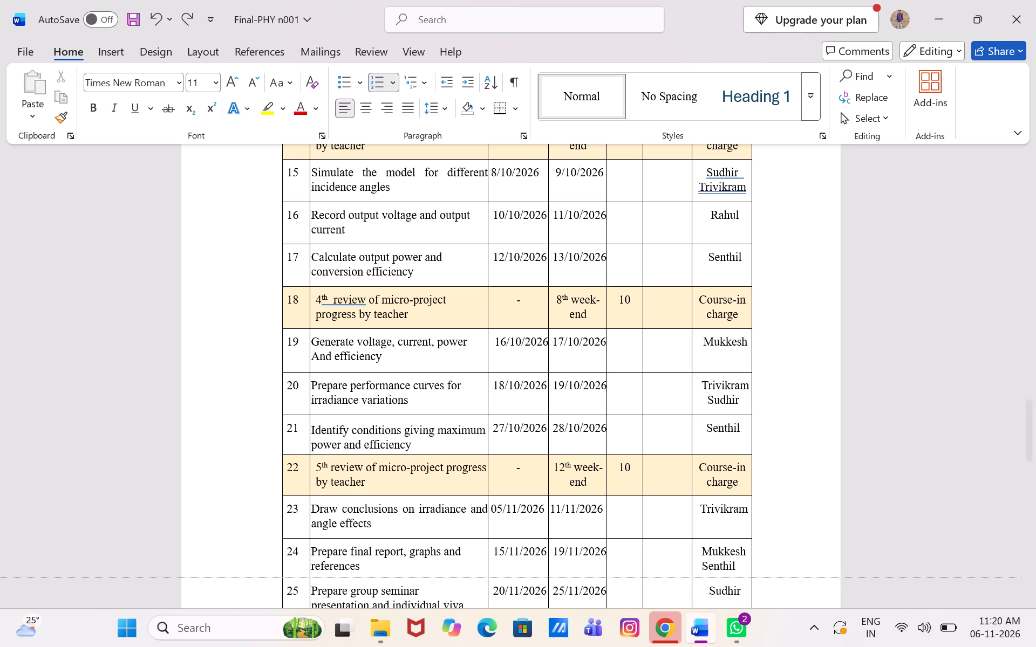
Delete the serial number 27 from the Total Marks row, undoing any excess deletion that alters the column's layout.
scroll(478, 577, "down", 2)
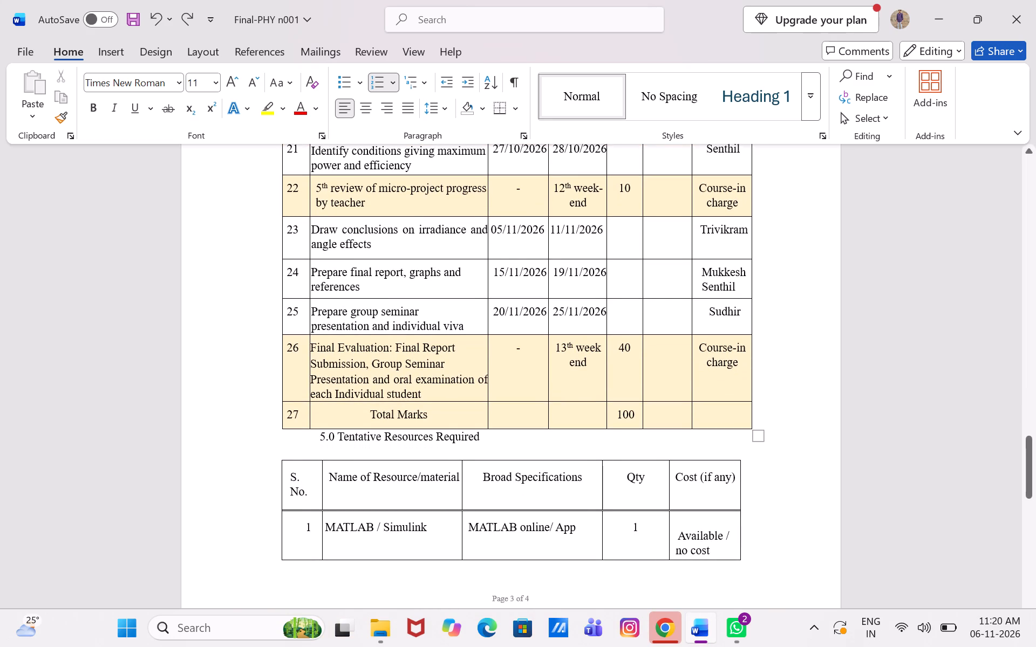
scroll(777, 538, "down", 1)
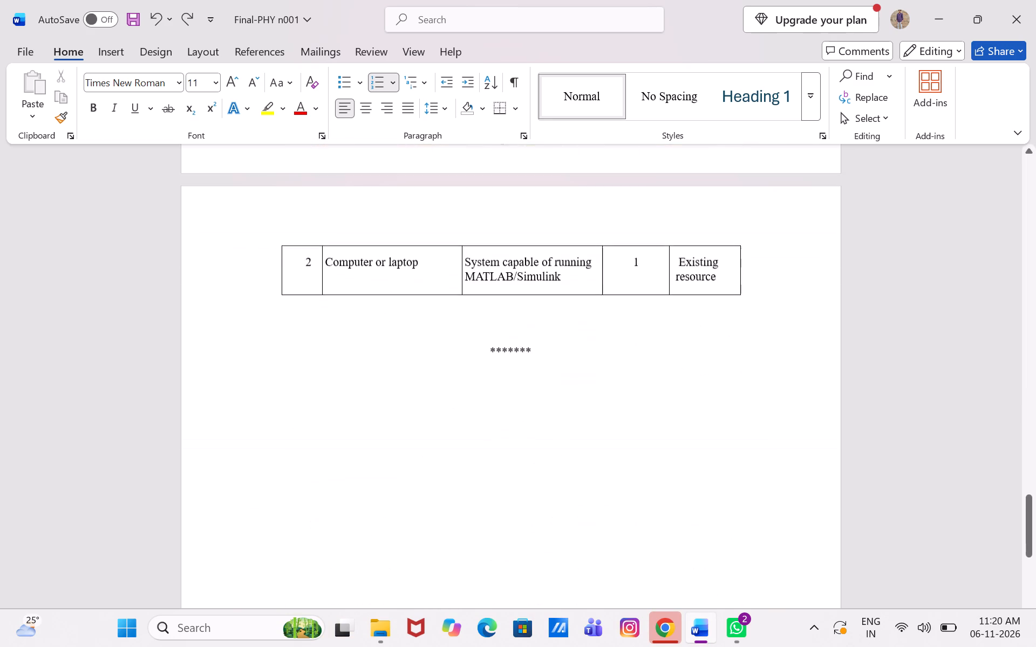
scroll(777, 538, "down", 1)
scroll(777, 538, "up", 1)
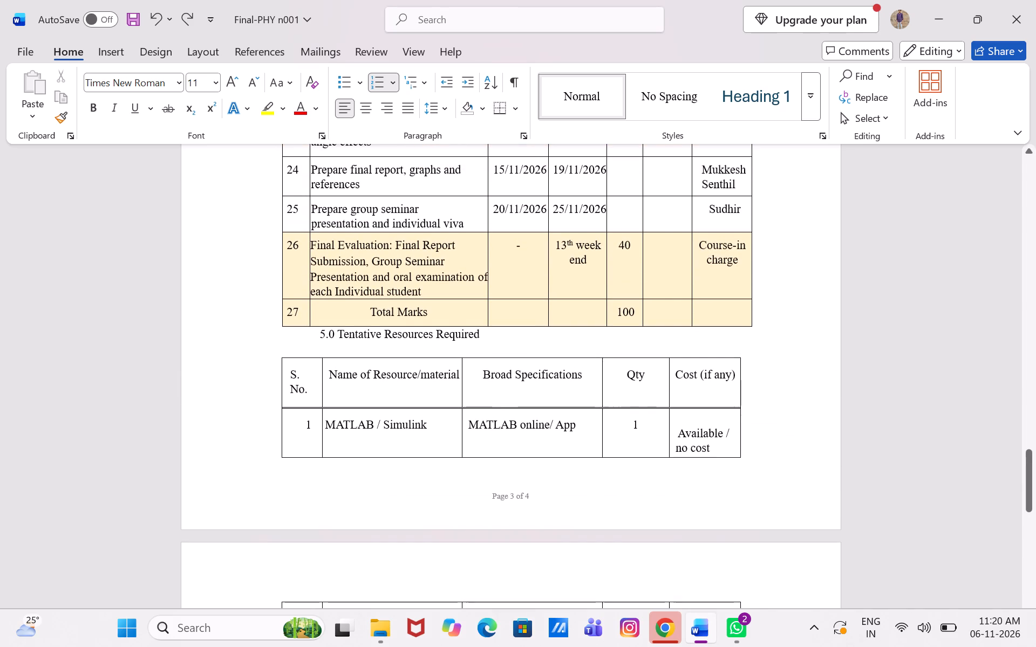
scroll(777, 538, "up", 1)
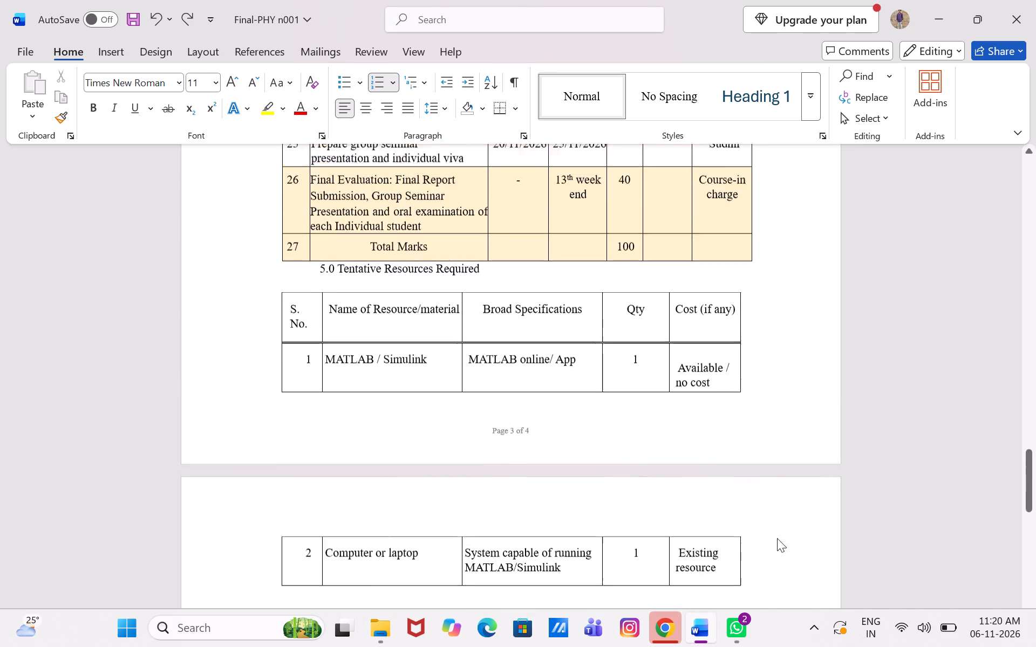
scroll(777, 538, "up", 2)
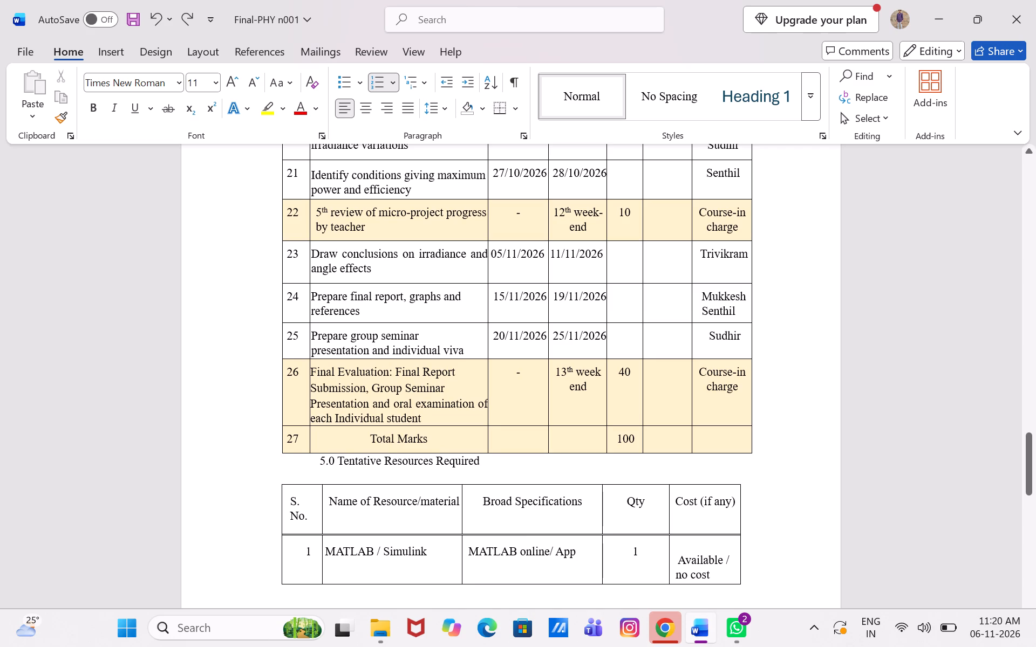
left_click(304, 438)
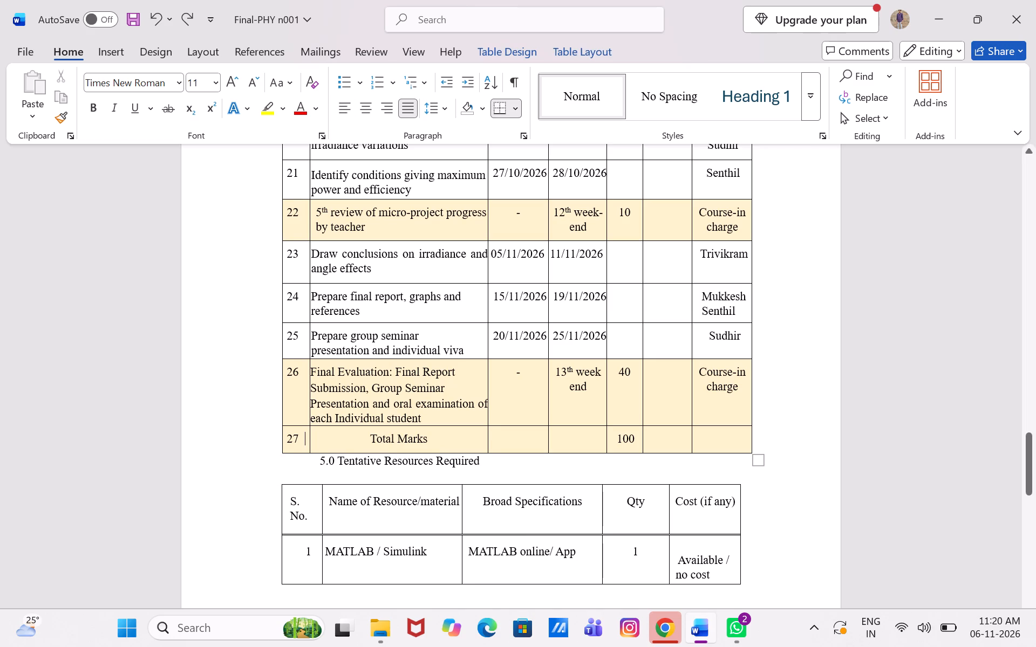
key("BackSpace")
key("BackSpace")
key("BackSpace")
key("BackSpace")
key("BackSpace")
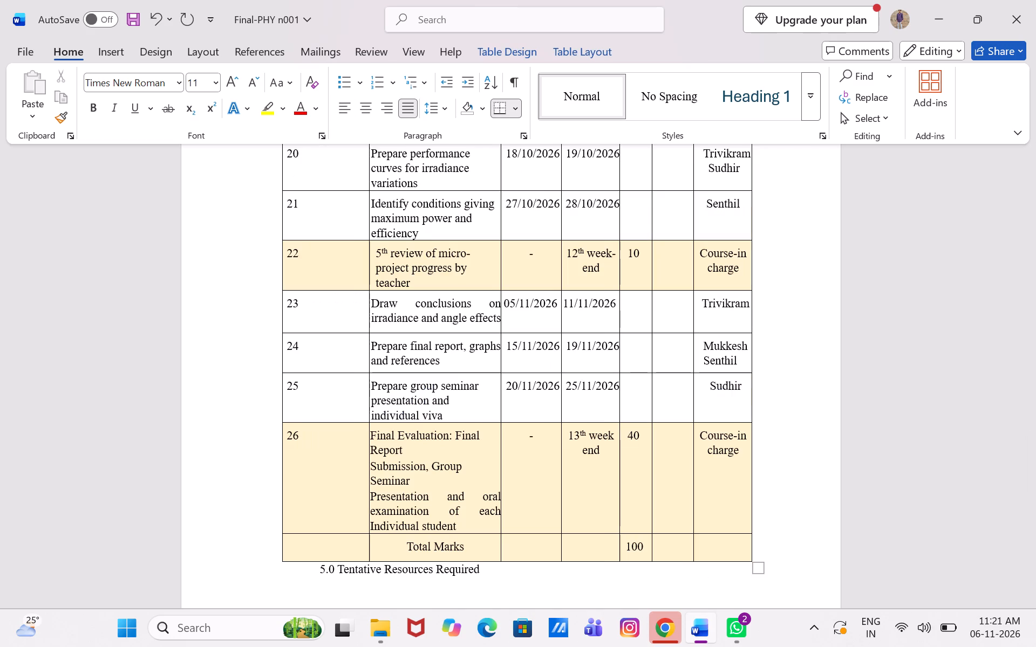
key("ctrl+z")
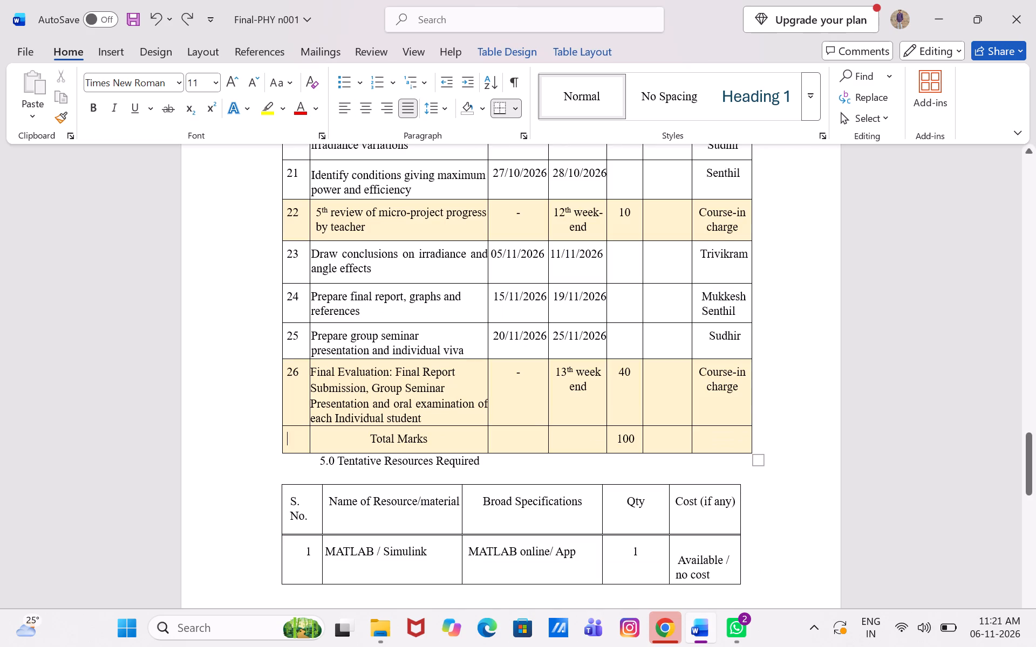
left_click(854, 341)
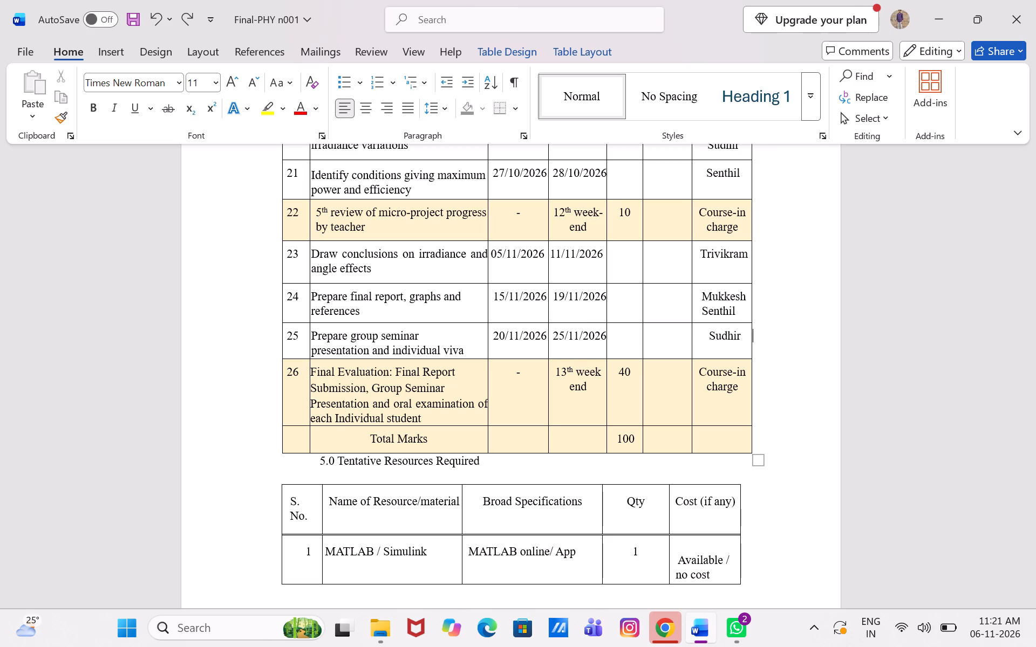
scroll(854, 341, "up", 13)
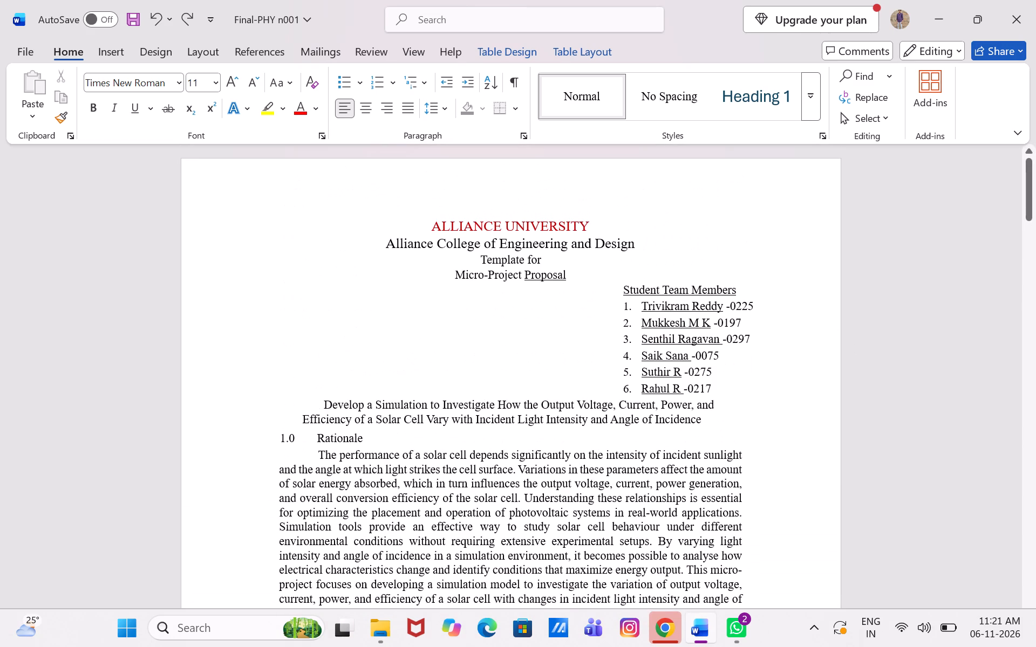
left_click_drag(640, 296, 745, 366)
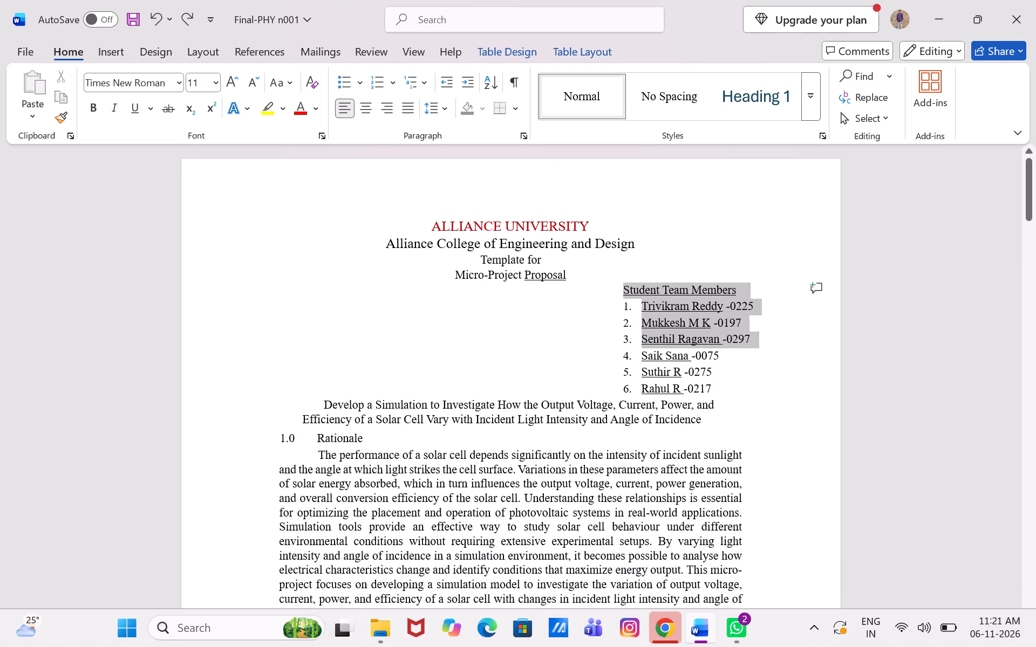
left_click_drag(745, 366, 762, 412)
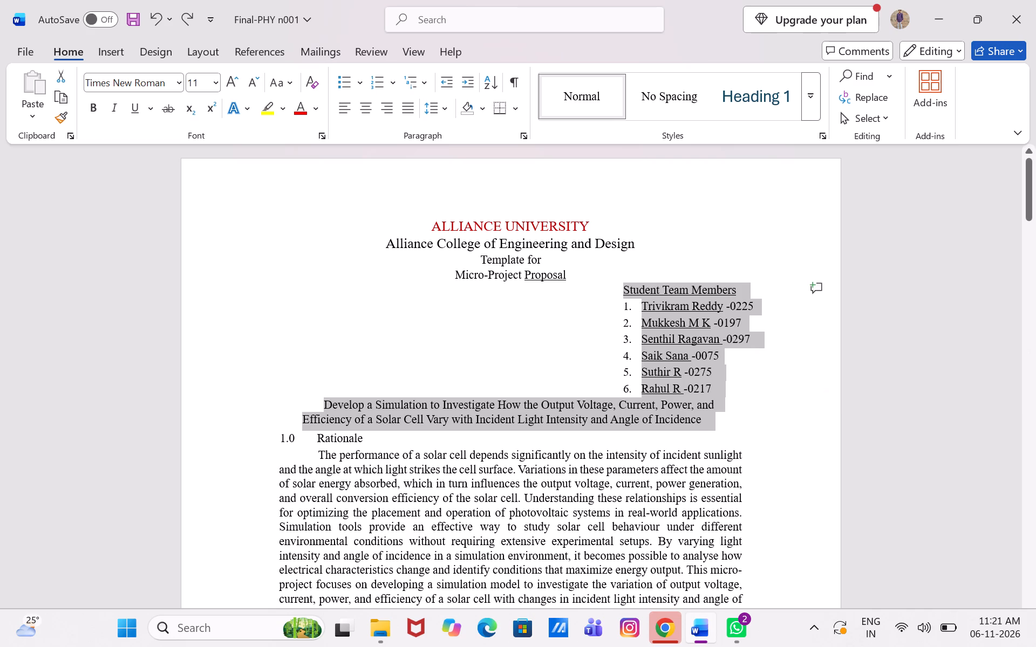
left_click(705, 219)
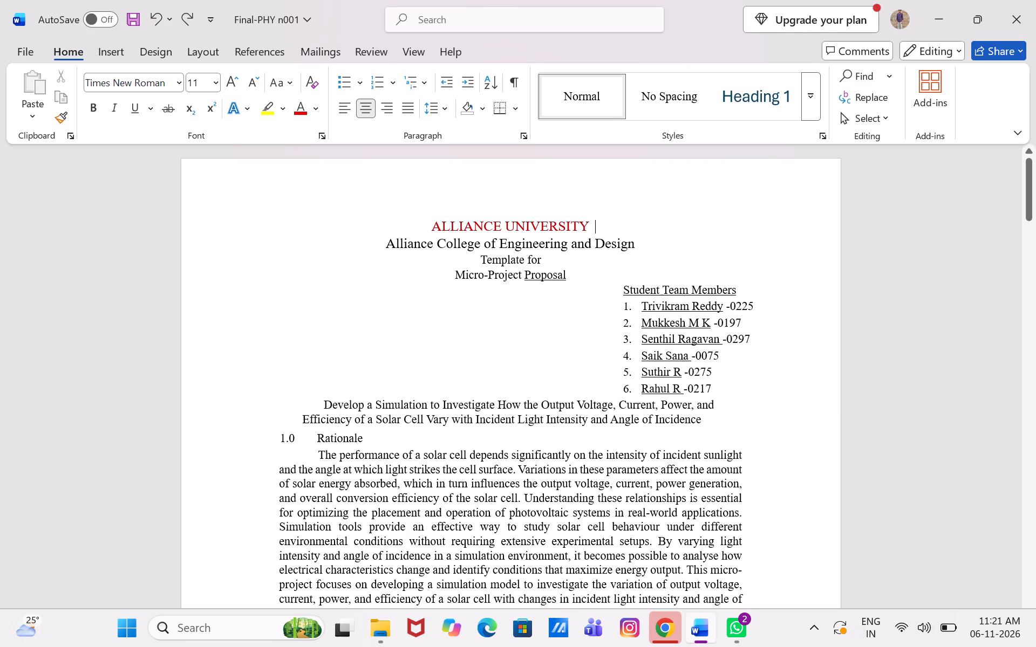
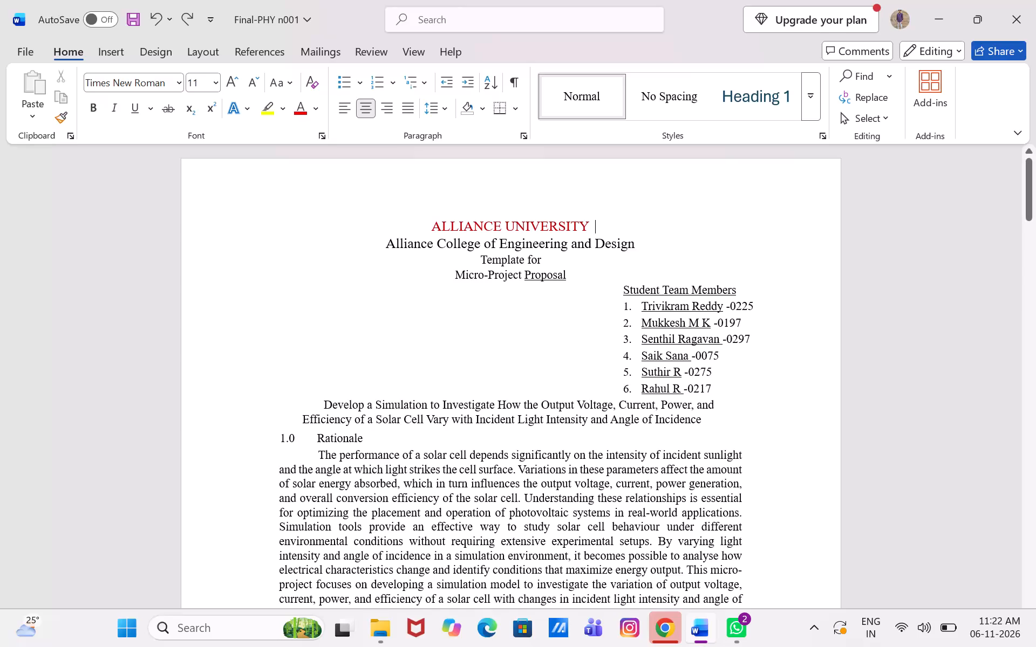
Review the whole proposal from the title page through the action plan table to the Tentative Resources section.
scroll(623, 340, "down", 5)
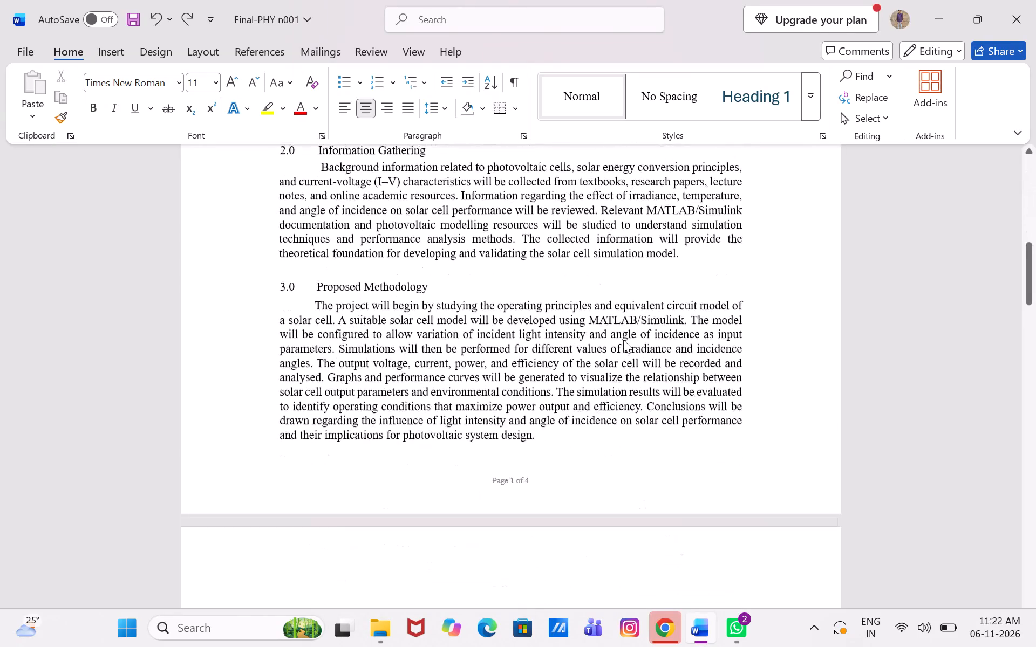
scroll(623, 340, "down", 5)
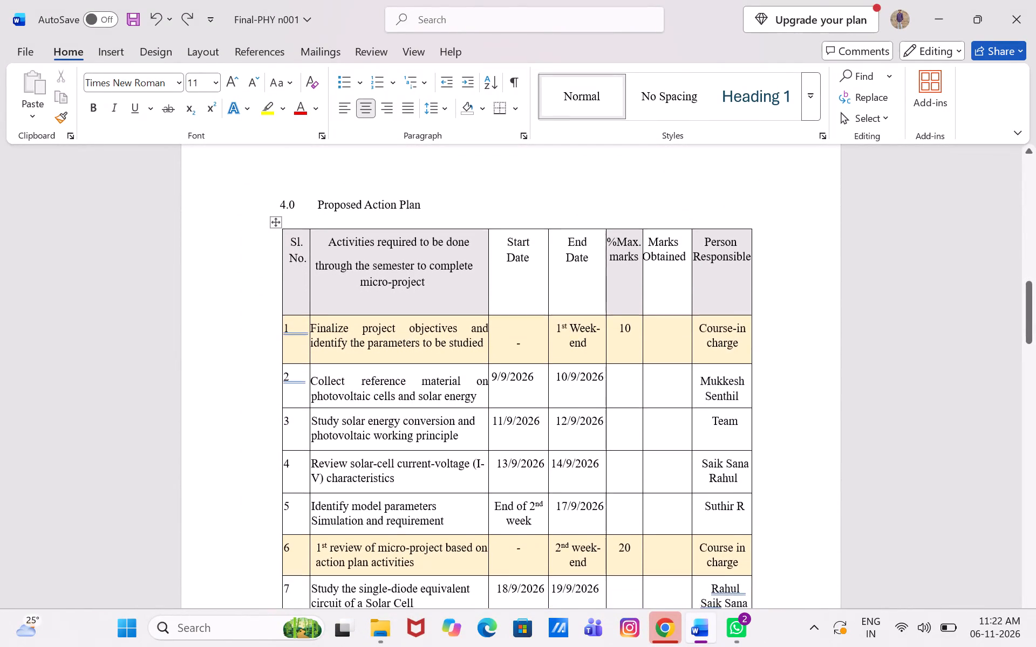
scroll(623, 340, "down", 1)
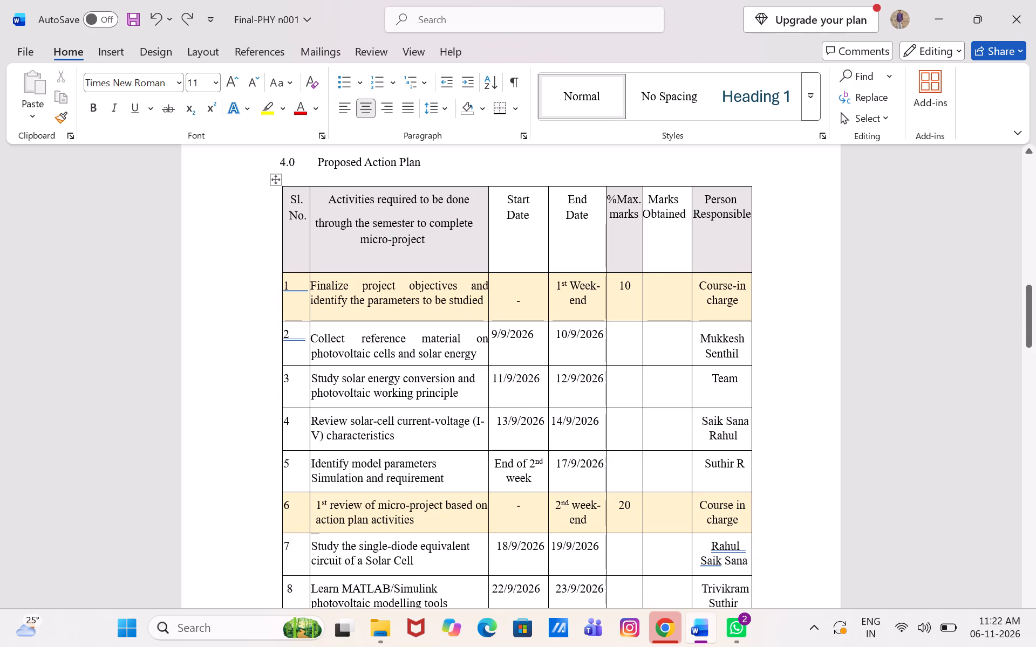
scroll(871, 277, "up", 2)
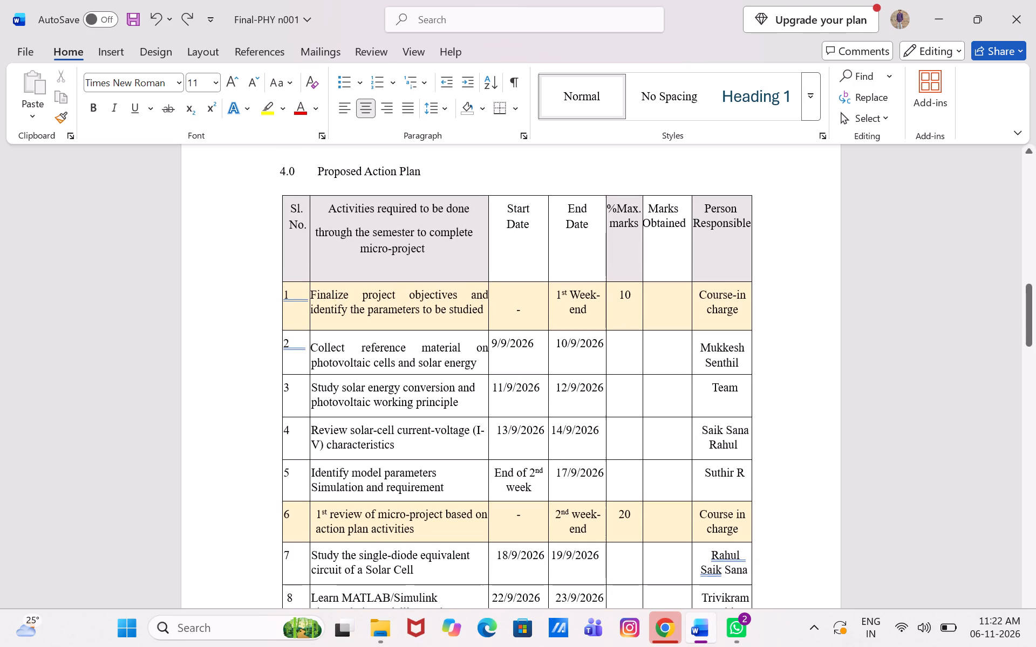
scroll(871, 277, "up", 3)
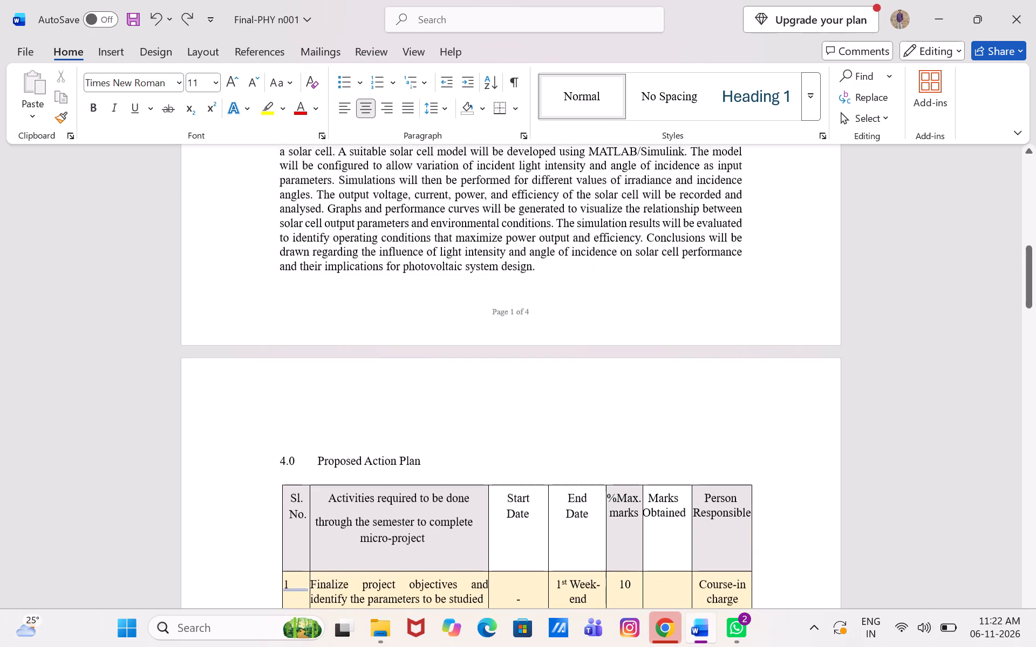
scroll(871, 277, "down", 1)
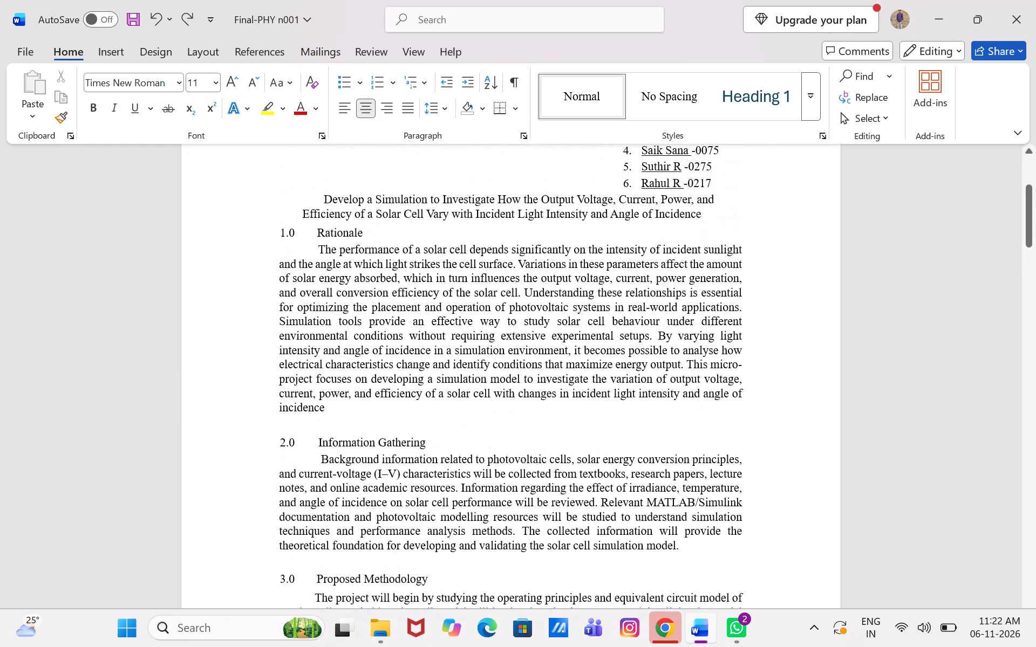
scroll(871, 277, "down", 2)
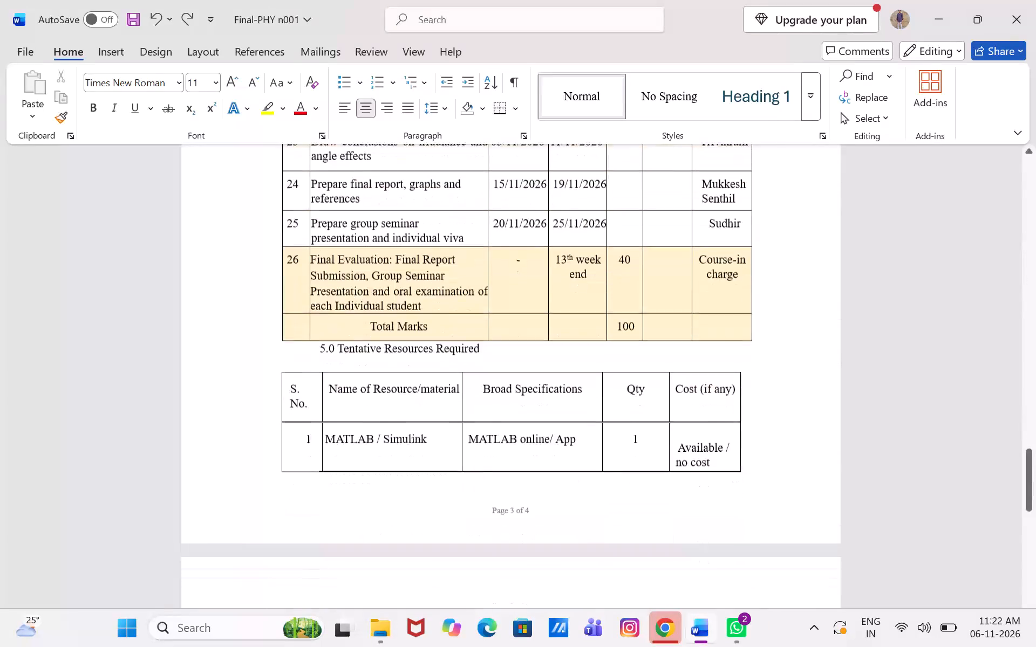
scroll(871, 277, "down", 1)
scroll(585, 314, "up", 2)
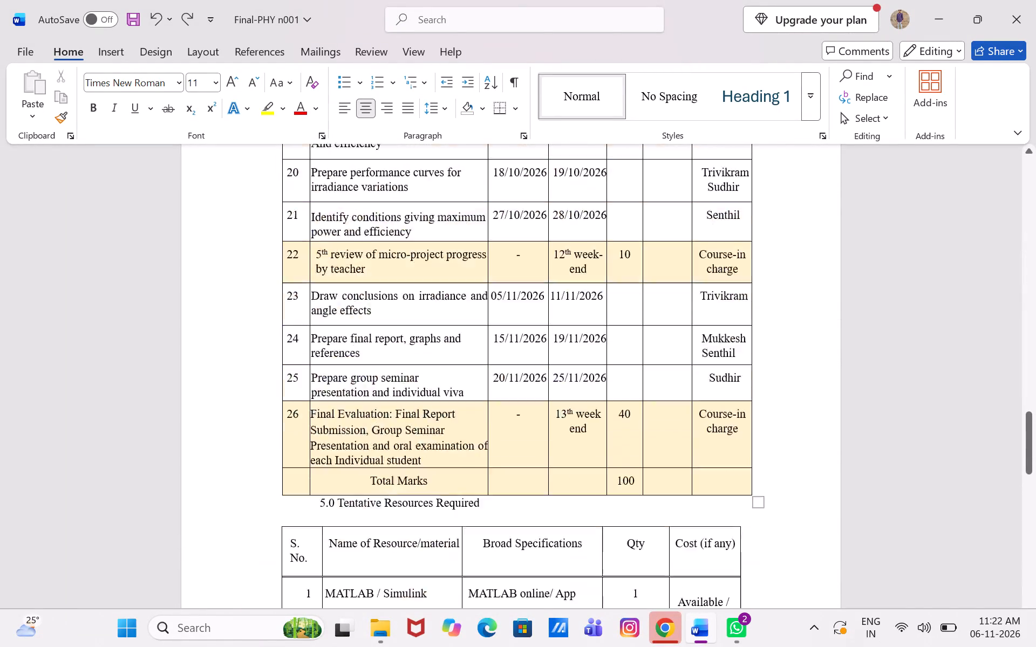
scroll(585, 314, "up", 8)
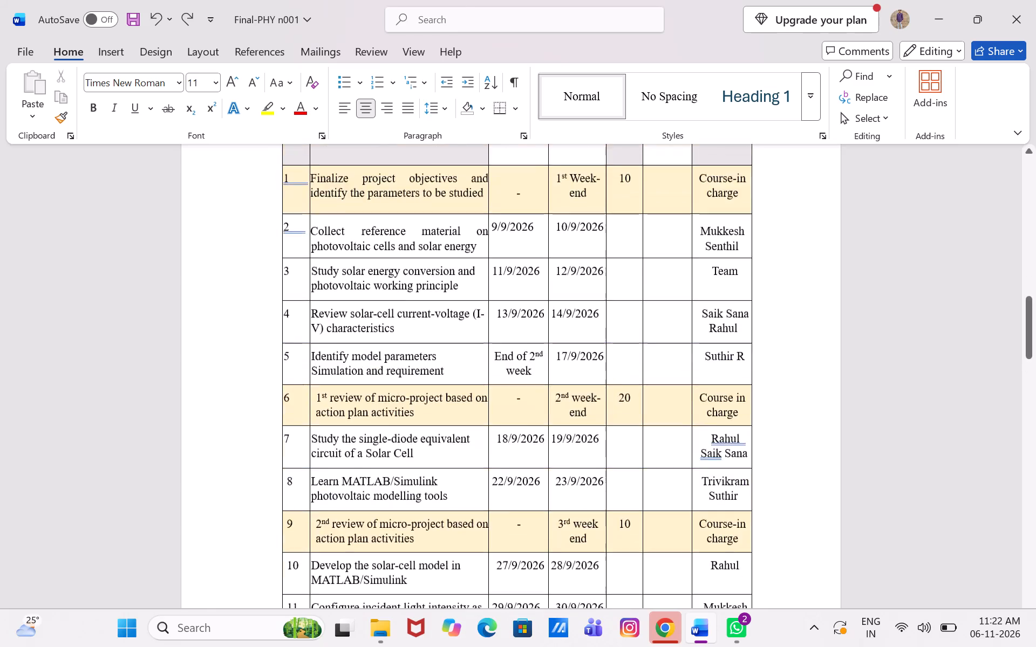
scroll(585, 314, "up", 1)
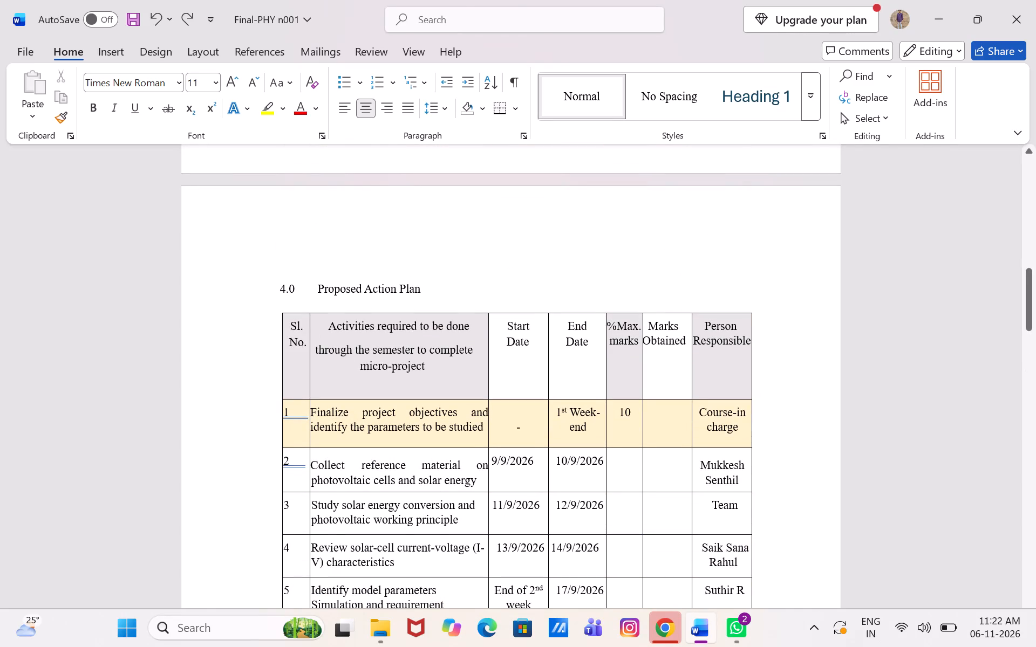
Delete the trailing spaces after the ALLIANCE UNIVERSITY title.
key("BackSpace")
key("BackSpace")
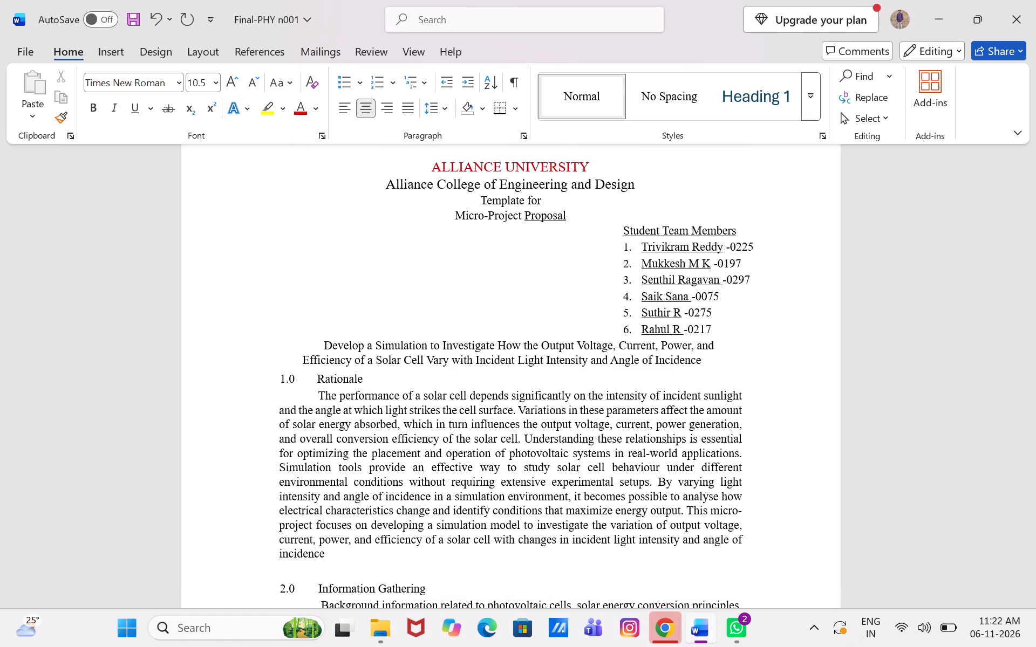
Replace the word Proposed with Tentative in the section 4.0 Action Plan heading.
scroll(362, 287, "down", 6)
scroll(379, 191, "up", 1)
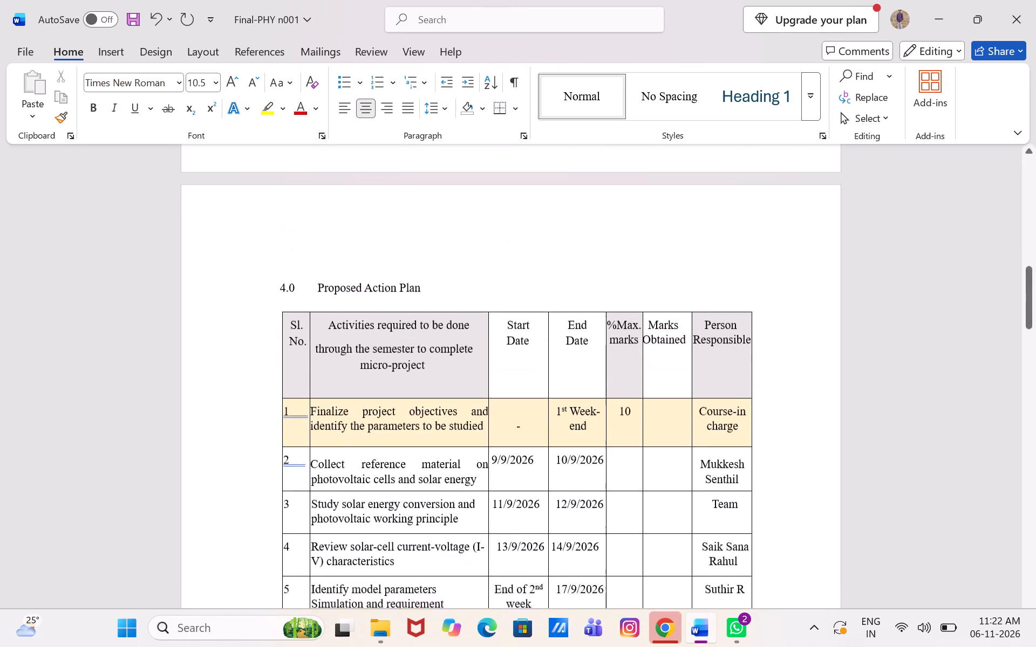
scroll(379, 191, "up", 1)
left_click_drag(360, 311, 315, 308)
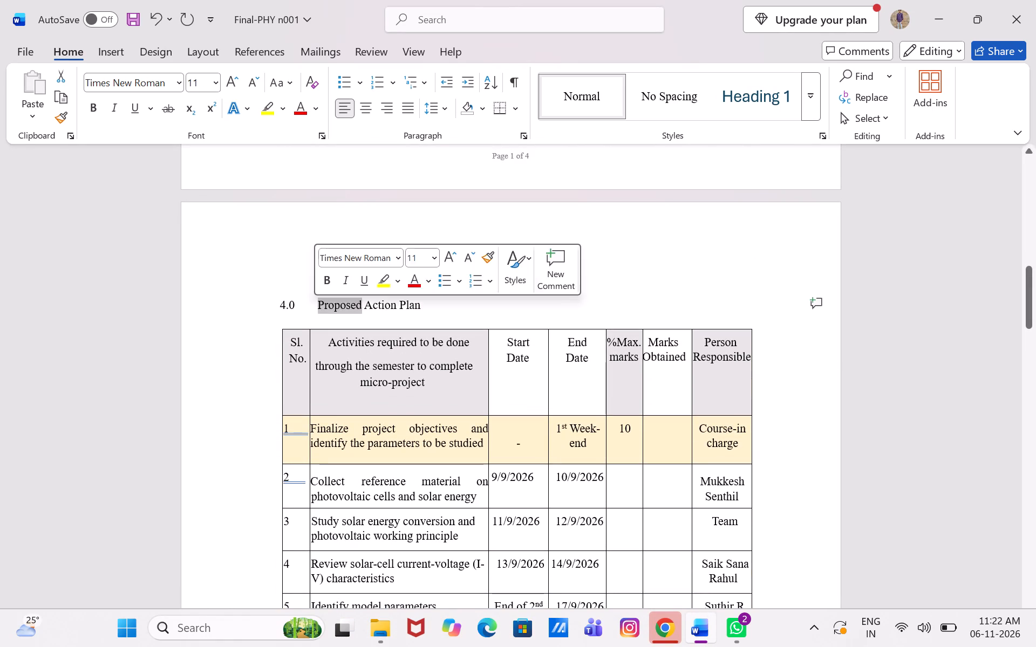
key("BackSpace")
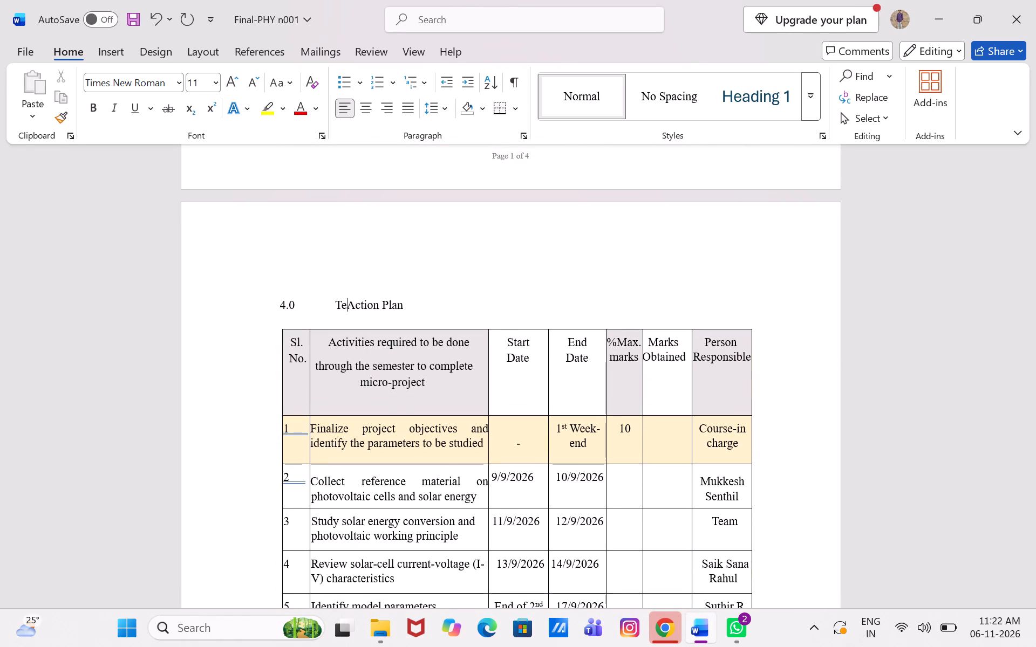
type("ntative")
key("space")
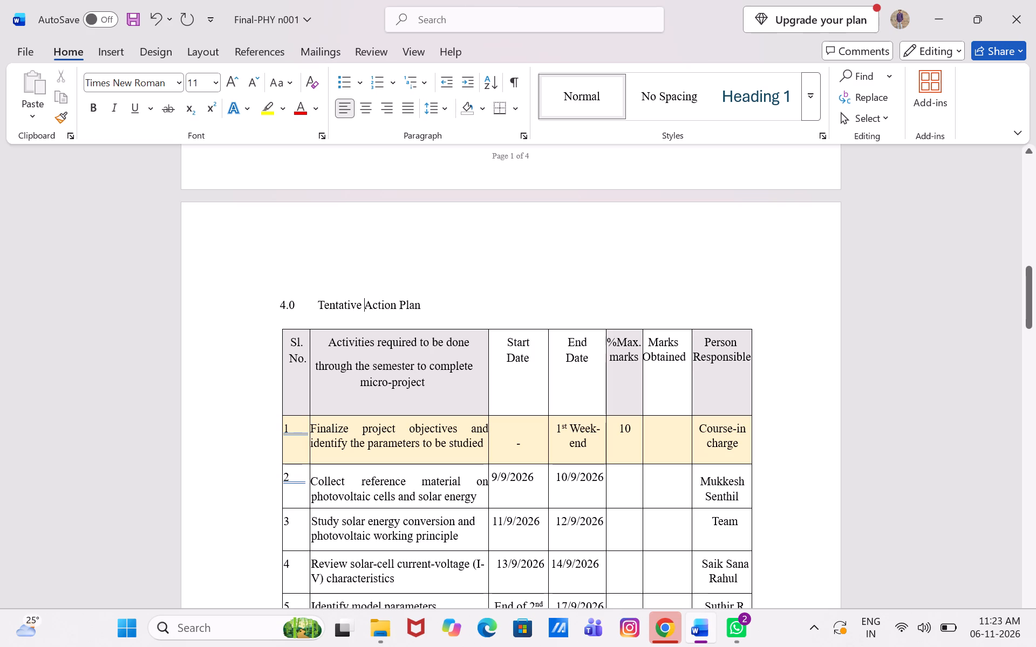
Remove the wide gap between the number 4.0 and the Tentative Action Plan heading text.
left_click(318, 305)
key("BackSpace")
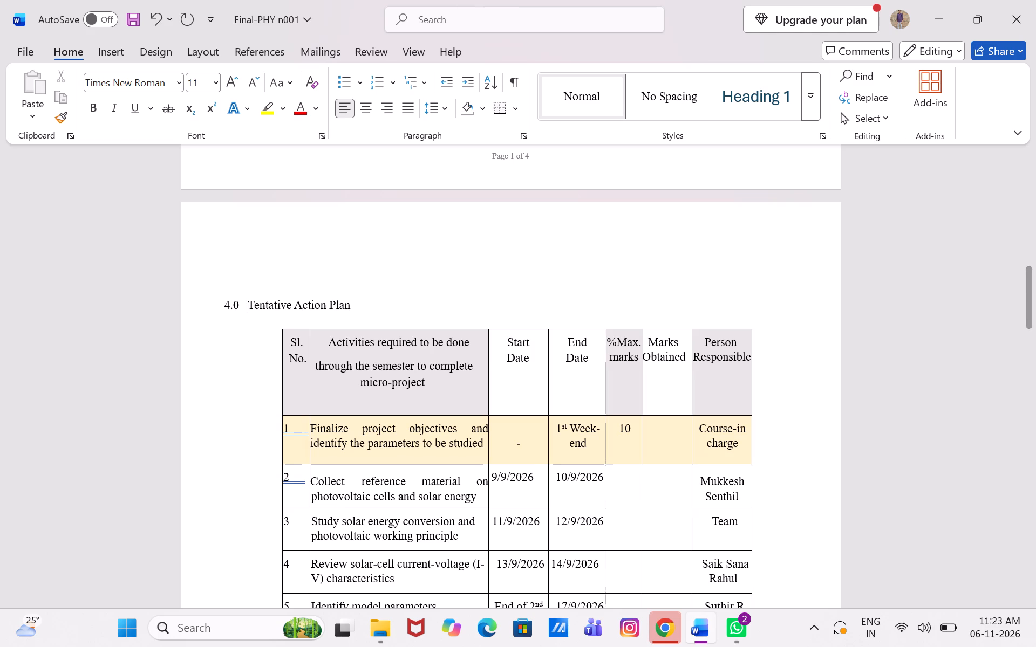
key("BackSpace")
key("BackSpace")
key("BackSpace")
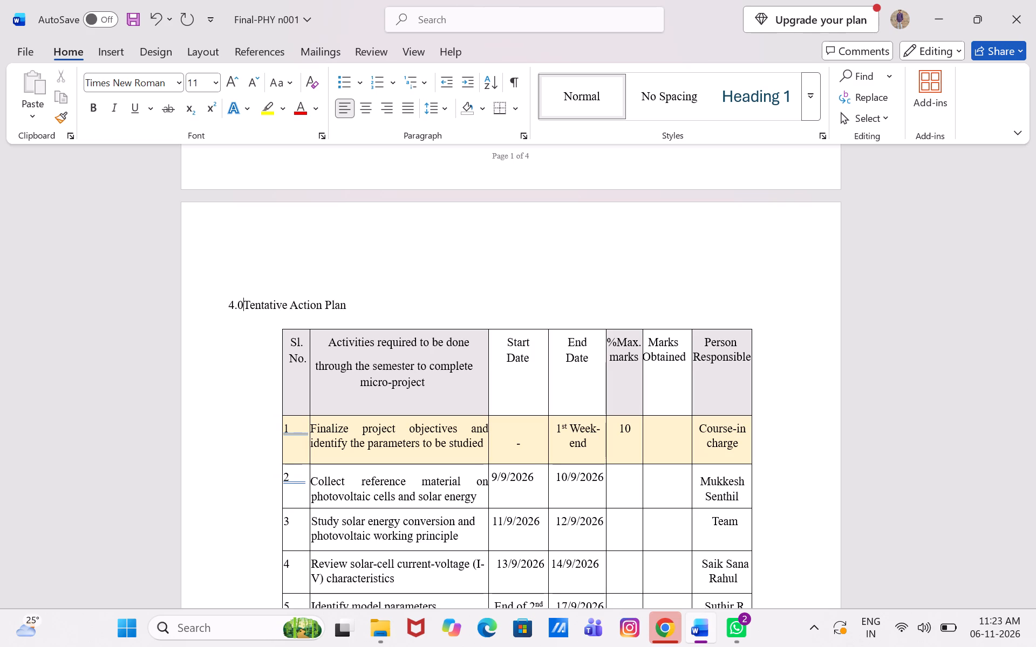
Indent the section 4.0 heading with leading spaces so it starts just inside the table's left edge.
left_click(227, 305)
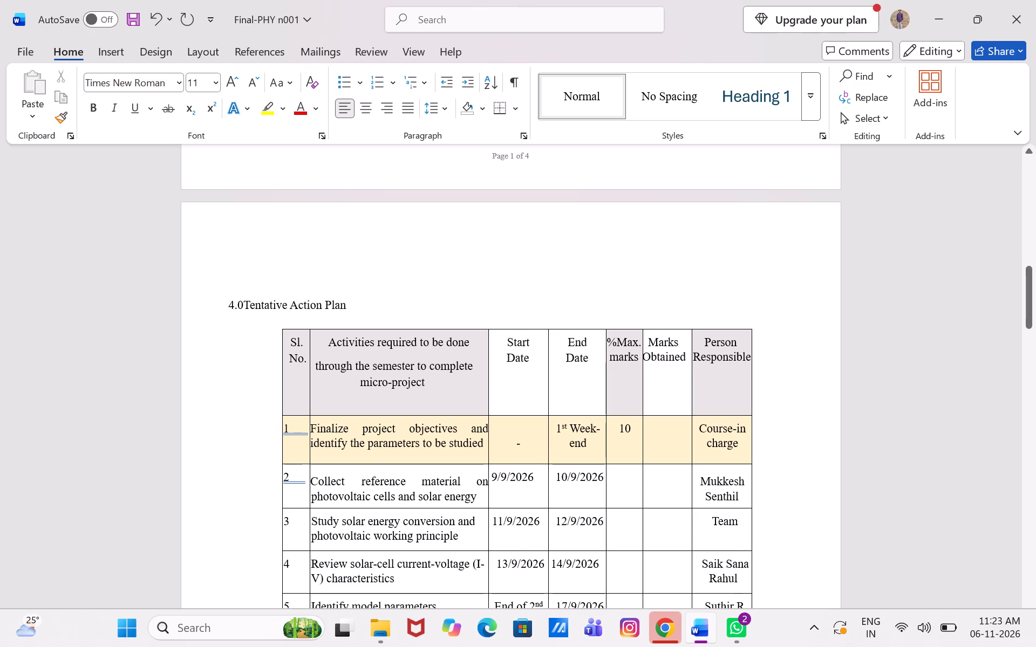
type("m m")
key("BackSpace")
key("BackSpace")
key("BackSpace")
key("space")
key("space")
key("space")
key("space")
key("space")
key("space")
key("space")
key("space")
key("space")
key("space")
key("space")
key("space")
key("space")
key("space")
key("space")
key("space")
key("space")
key("space")
key("space")
key("space")
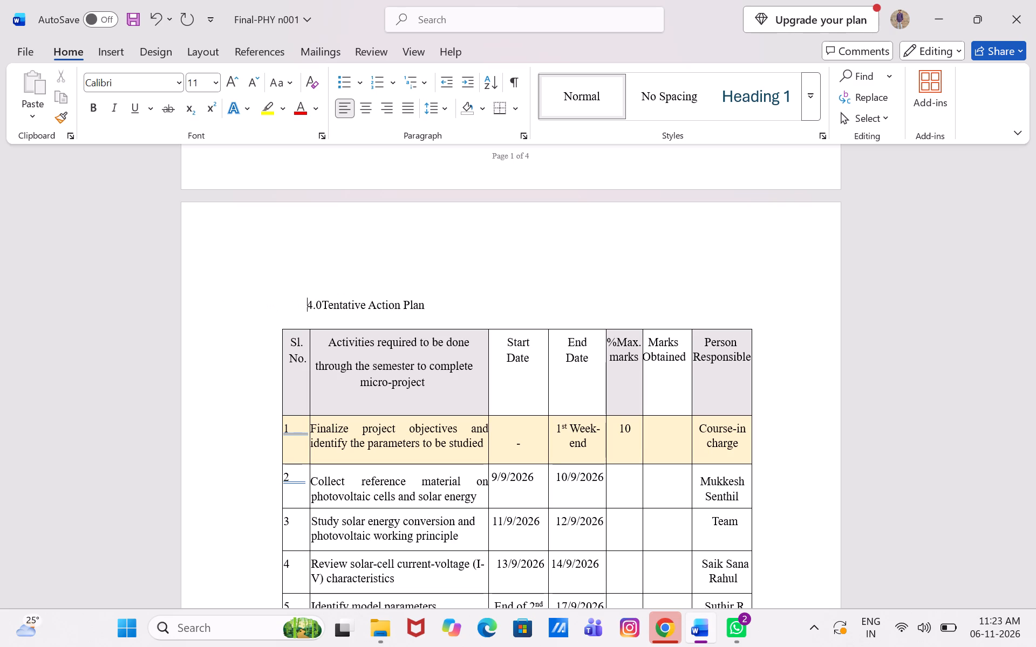
key("BackSpace")
key("BackSpace")
key("BackSpace")
key("BackSpace")
key("BackSpace")
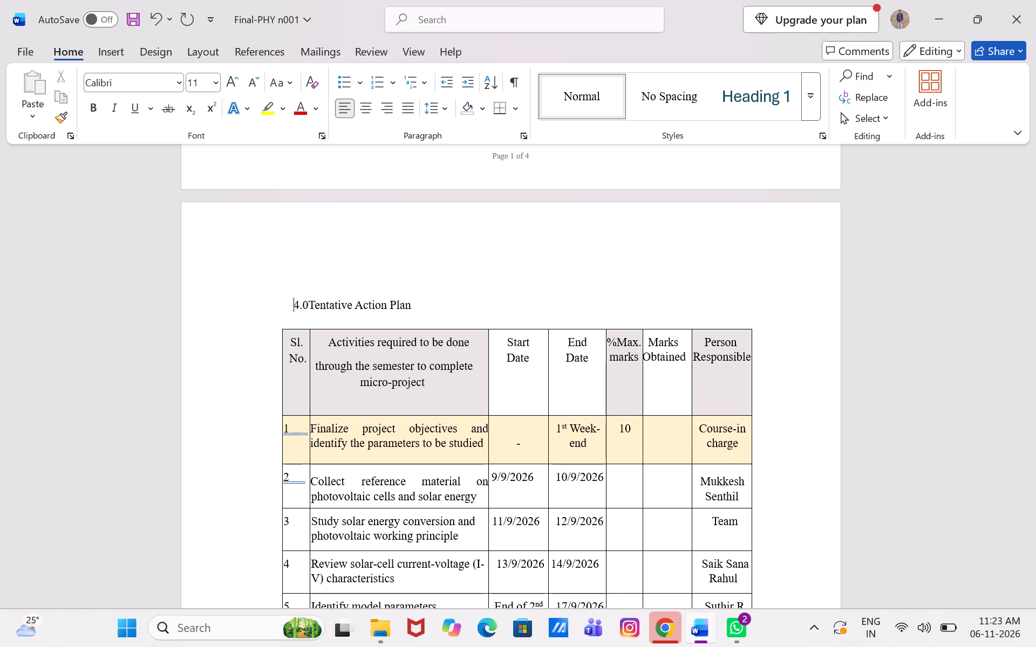
Insert two spaces between the number 4.0 and Tentative Action Plan.
left_click(312, 305)
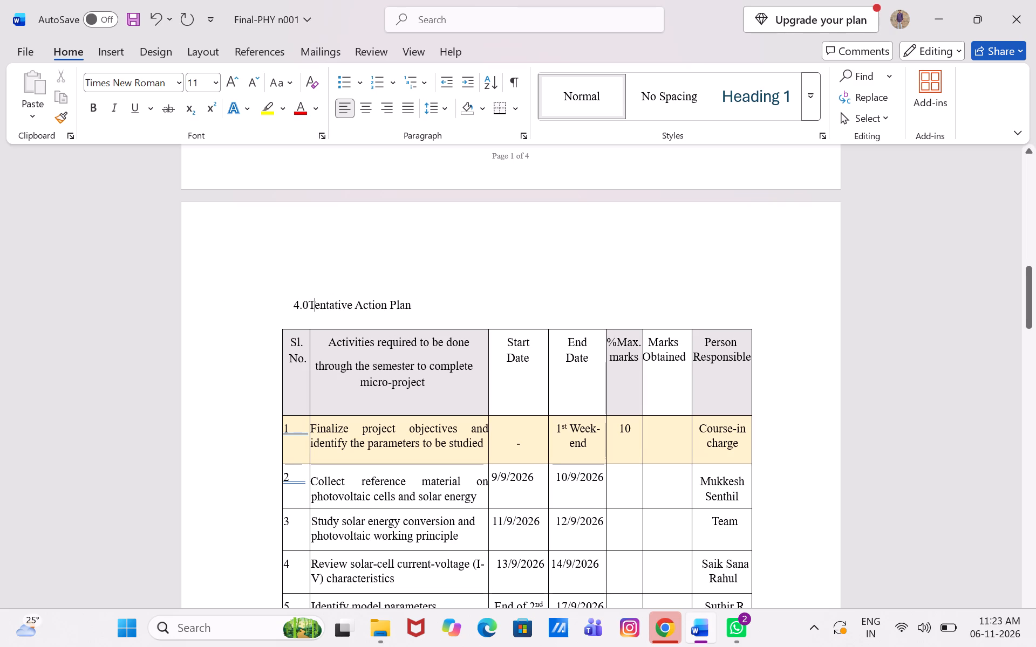
key("Left")
key("space")
key("space")
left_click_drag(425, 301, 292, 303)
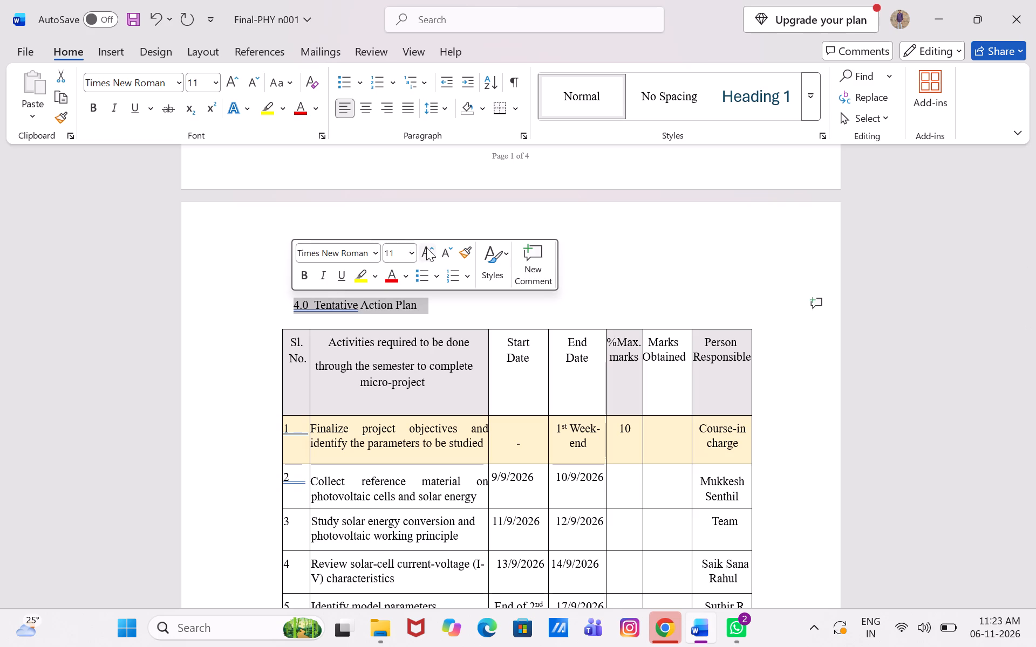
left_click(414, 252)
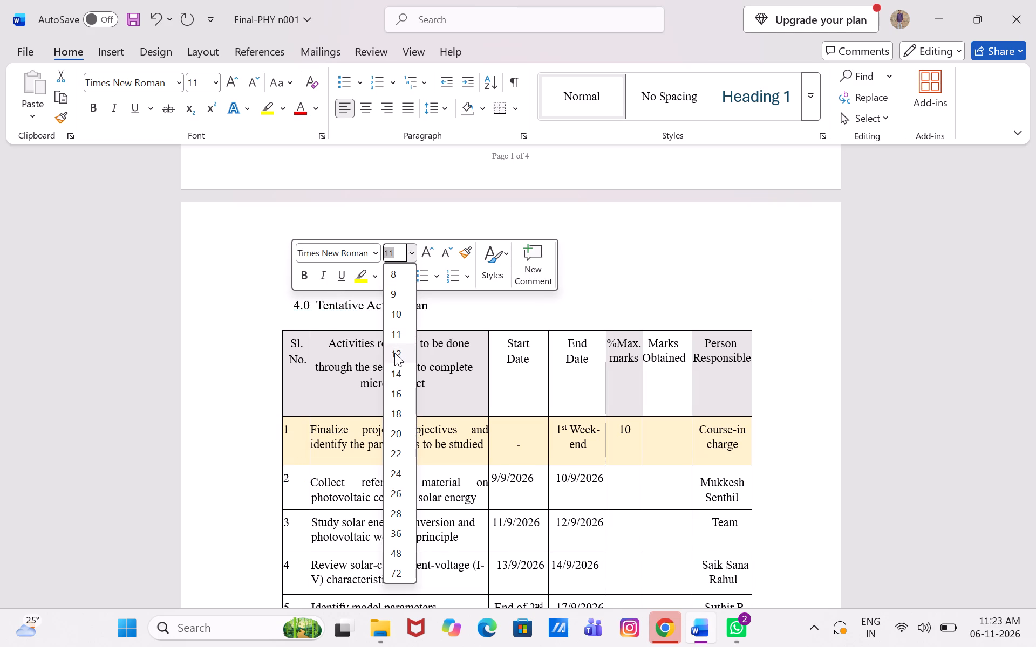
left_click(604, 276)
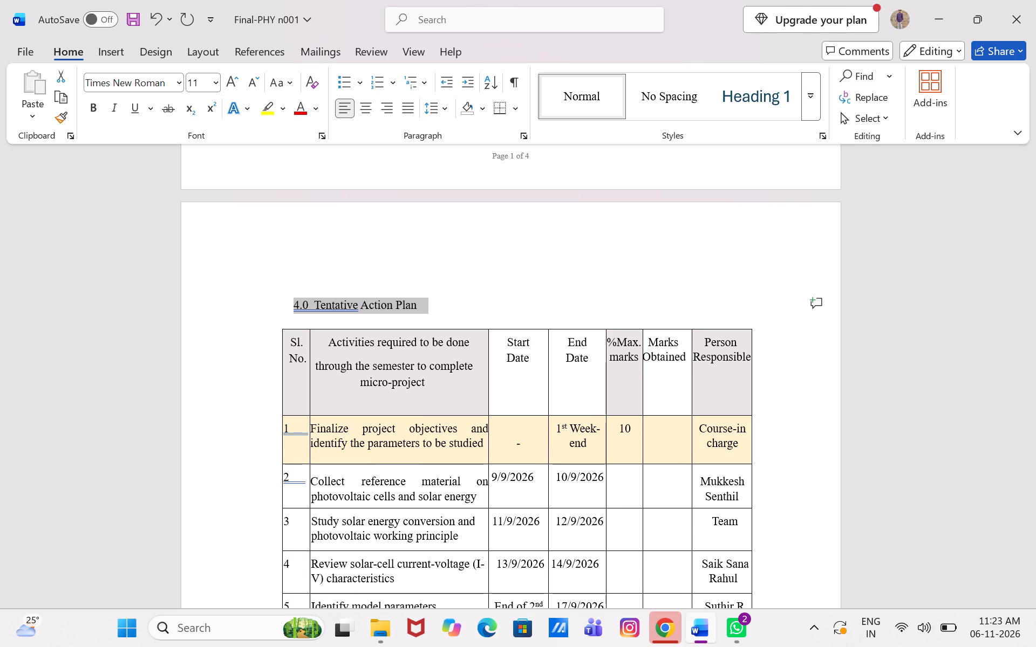
Set the font size of the 4.0 Tentative Action Plan heading to 12.
left_click_drag(467, 294, 427, 304)
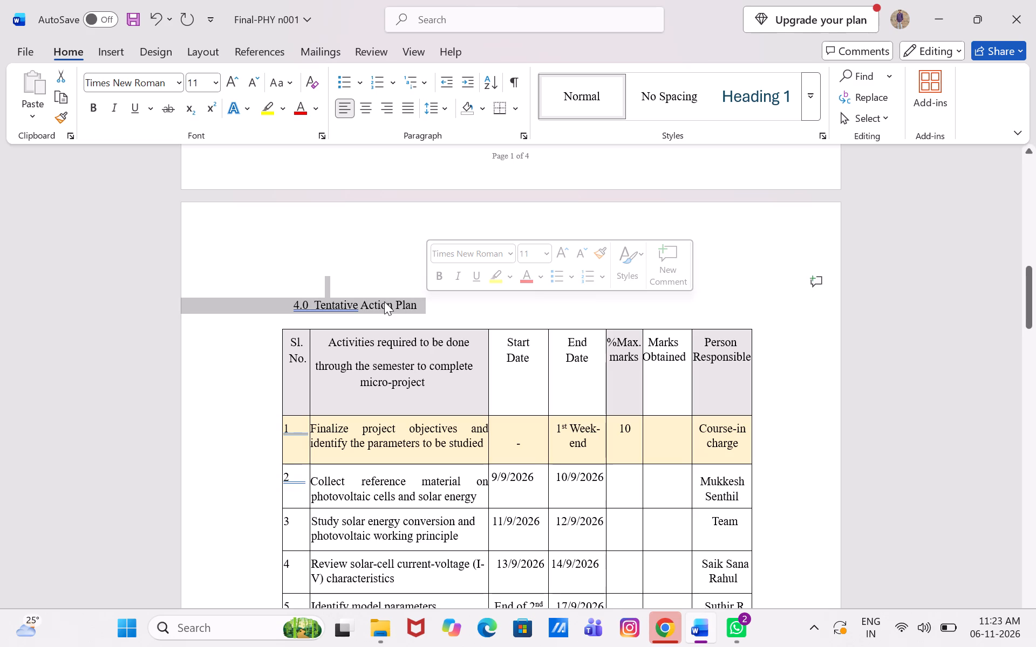
left_click(550, 252)
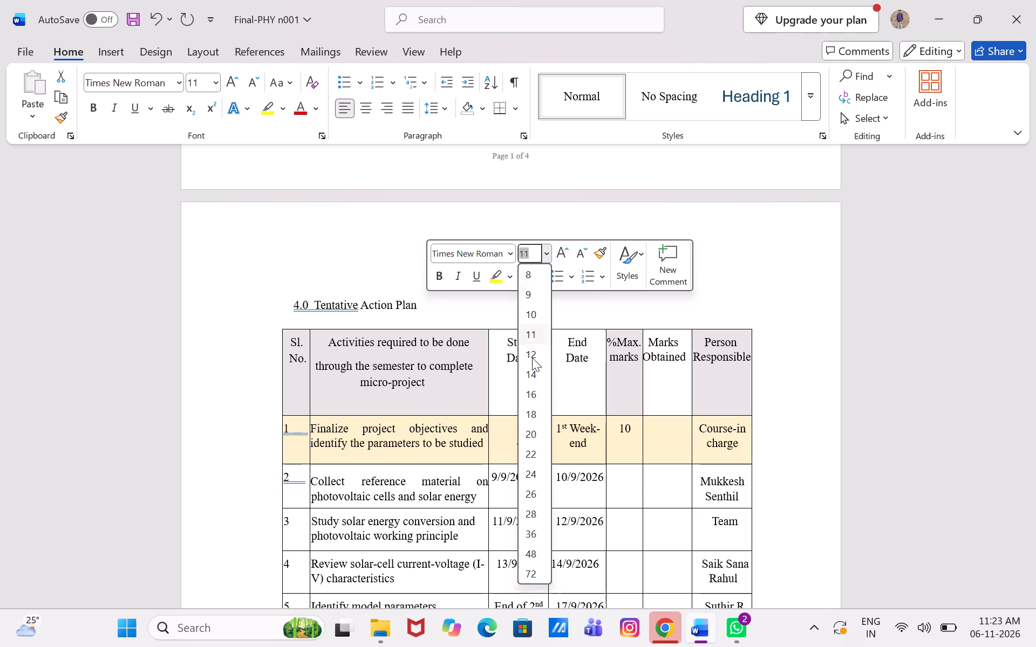
left_click(531, 352)
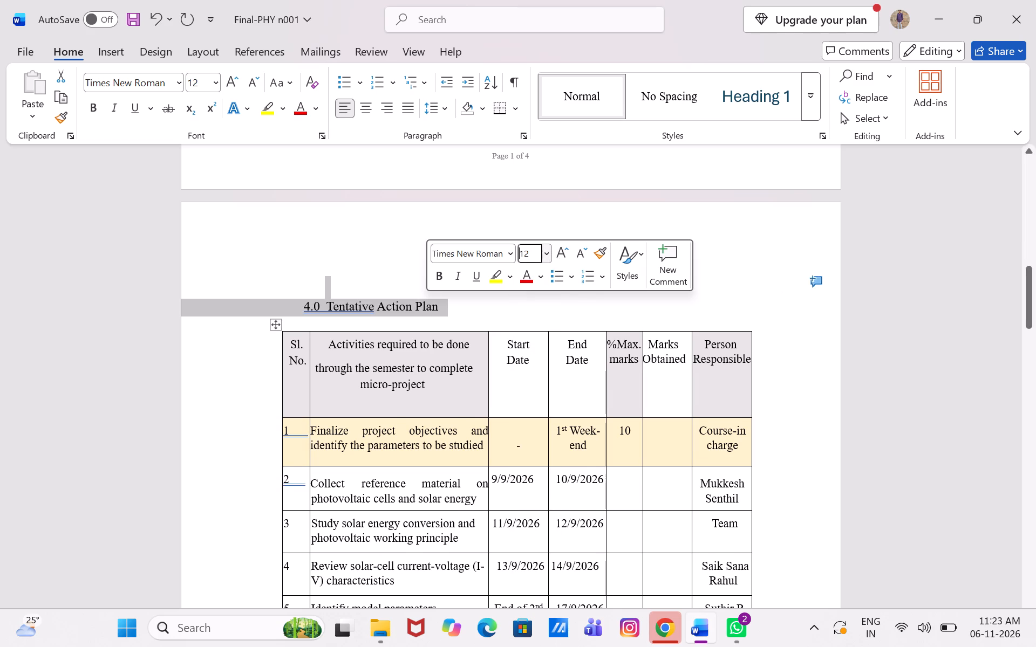
left_click(779, 243)
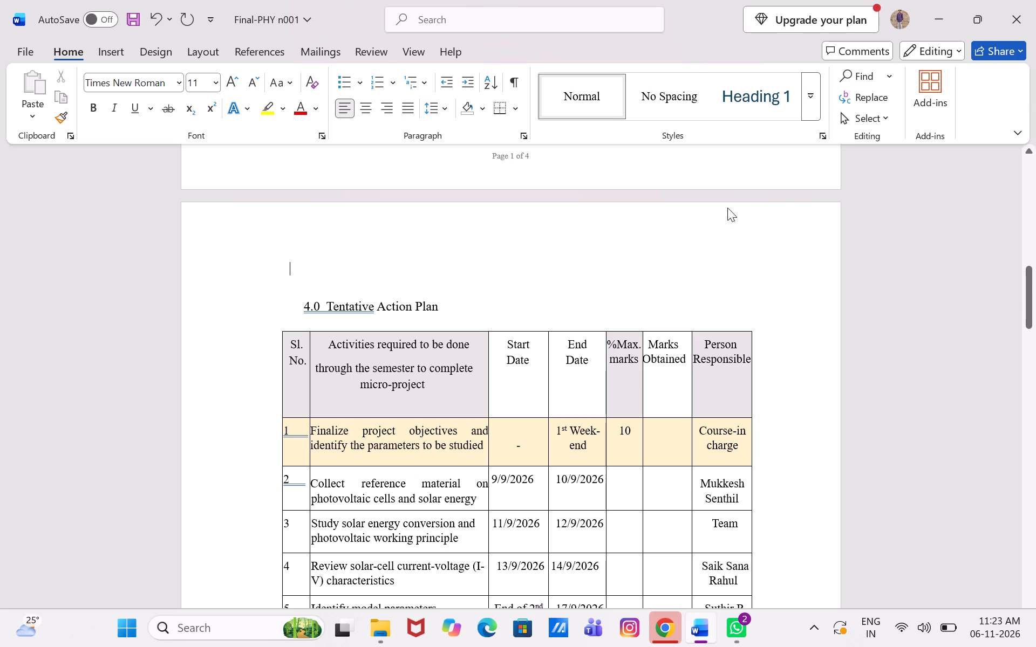
Delete the blank lines above the section 4.0 heading and the trailing space ending the Proposed Methodology paragraph.
scroll(492, 387, "up", 1)
key("BackSpace")
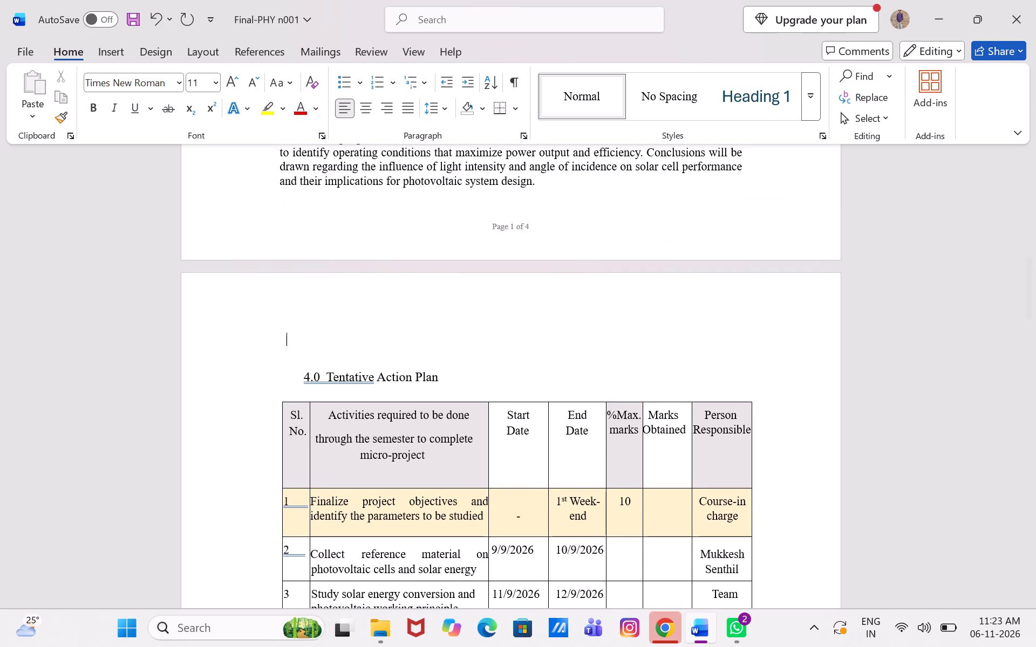
key("BackSpace")
key("BackSpace")
key("BackSpace")
key("BackSpace")
key("BackSpace")
key("BackSpace")
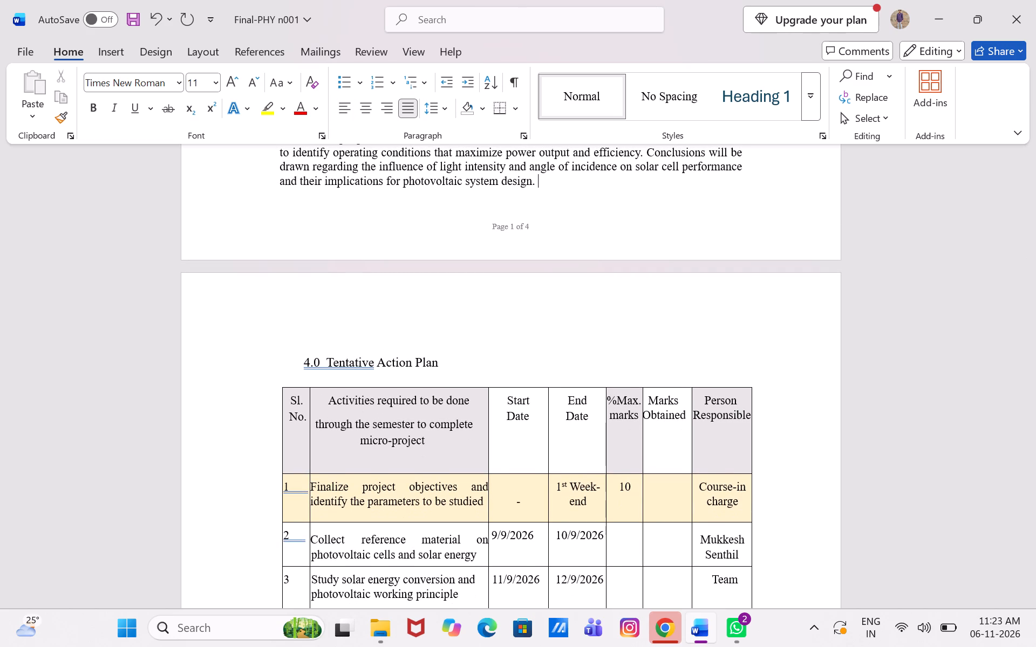
key("BackSpace")
left_click(378, 343)
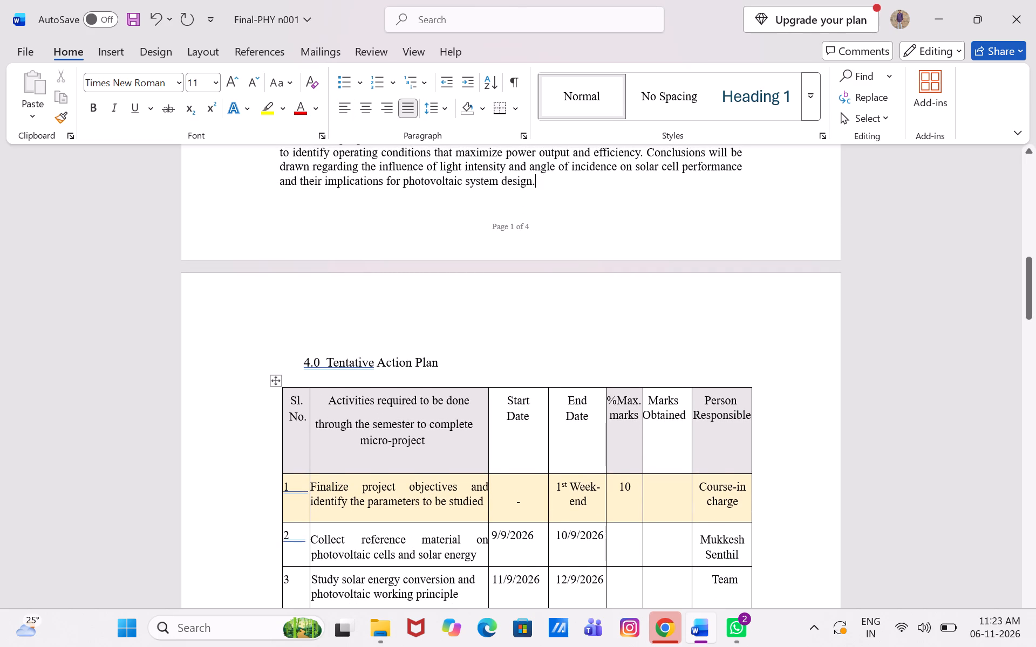
key("BackSpace")
key("BackSpace")
key("BackSpace")
key("BackSpace")
key("BackSpace")
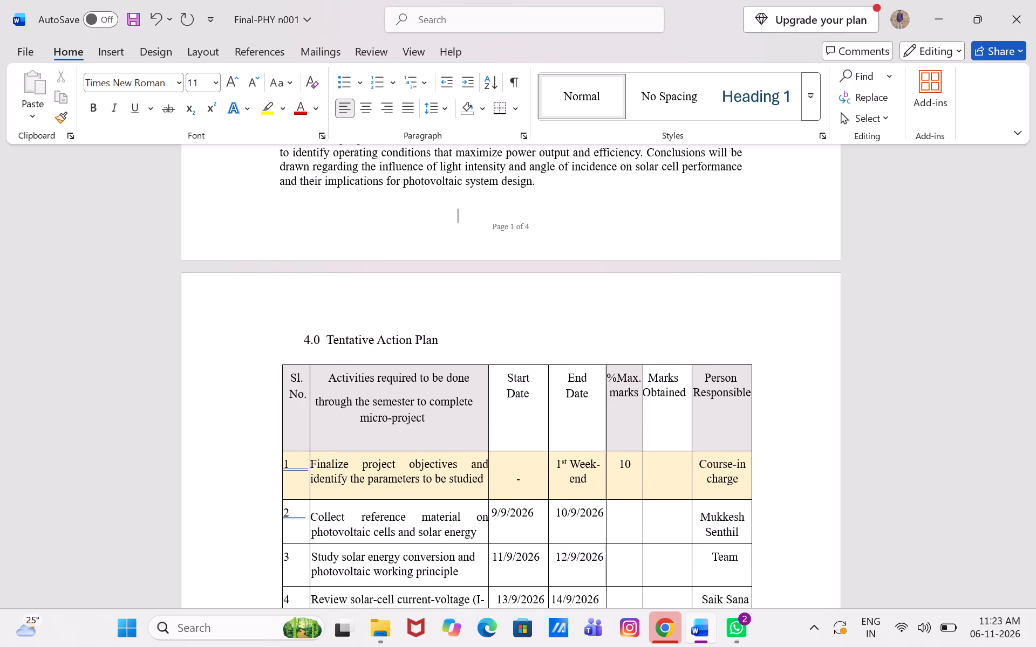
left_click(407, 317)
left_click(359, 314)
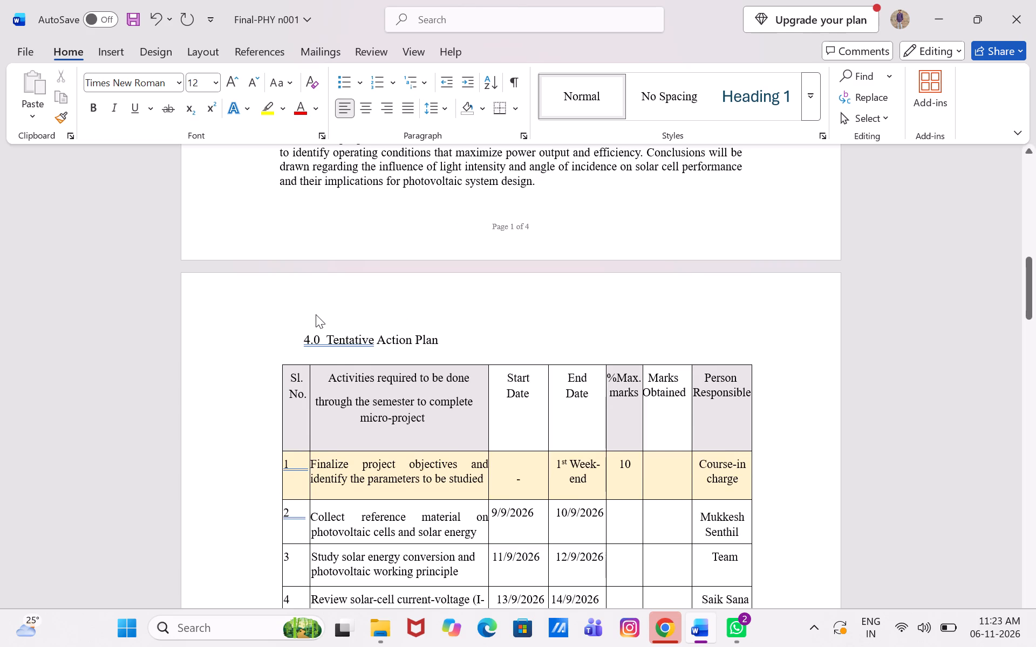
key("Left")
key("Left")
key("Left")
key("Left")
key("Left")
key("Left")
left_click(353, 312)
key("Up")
Review the proposal's layout through the action plan and resources tables, and back up through sections 3.0 to 1.0 to the title block.
scroll(752, 232, "down", 3)
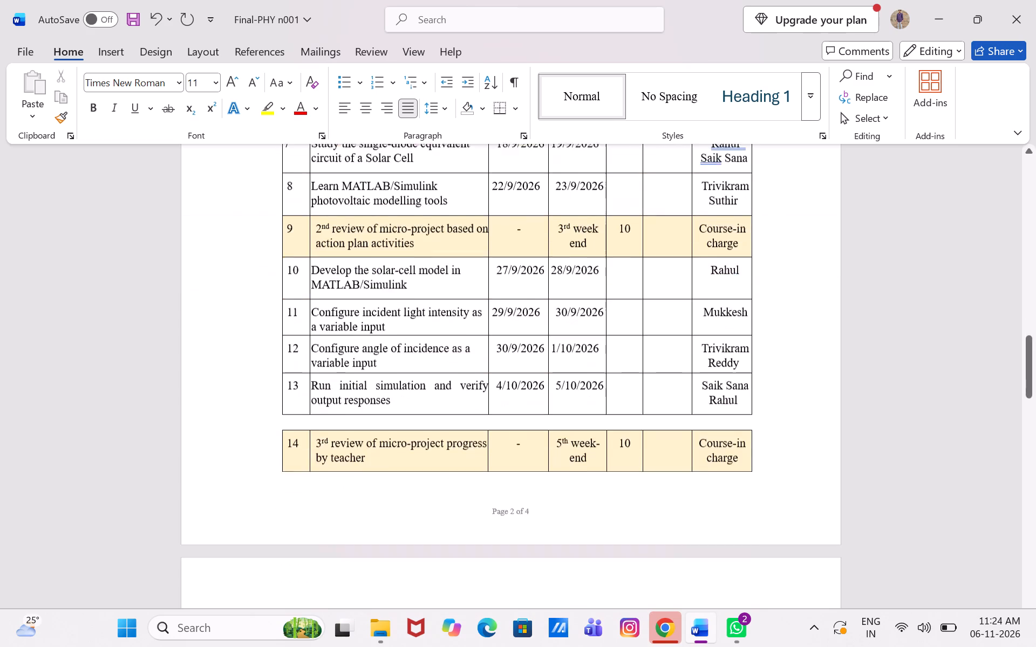
scroll(752, 232, "down", 2)
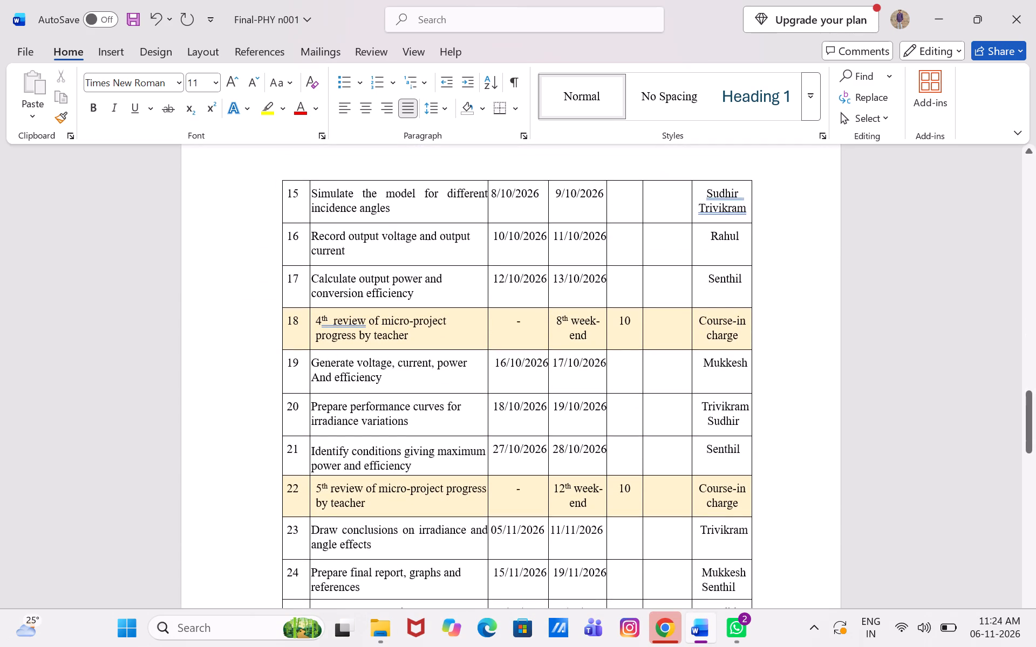
scroll(752, 232, "down", 2)
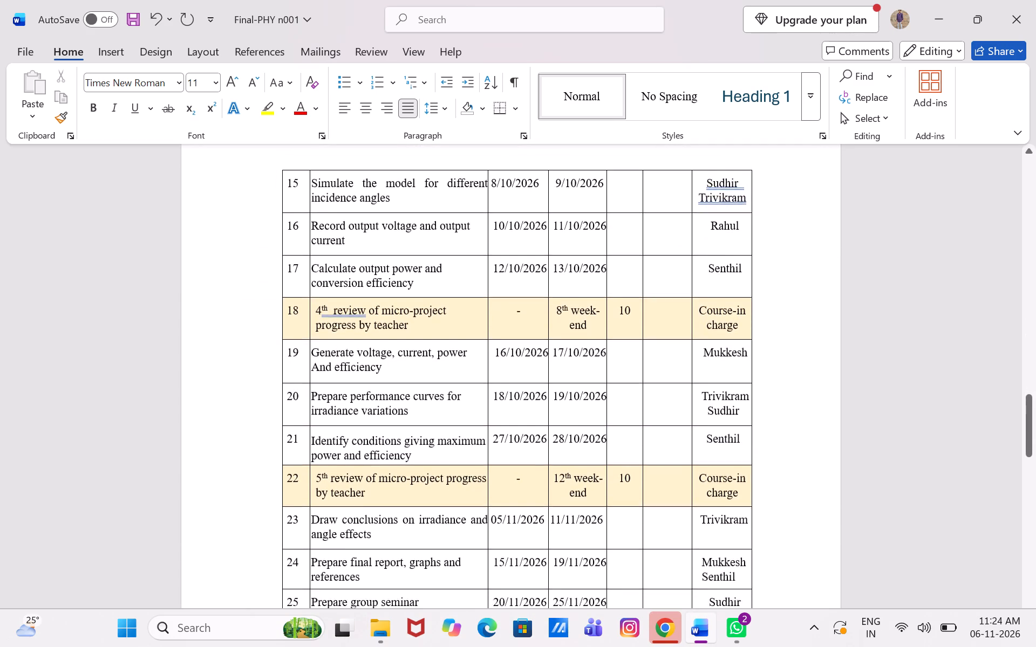
scroll(752, 232, "down", 1)
scroll(752, 232, "right", 1)
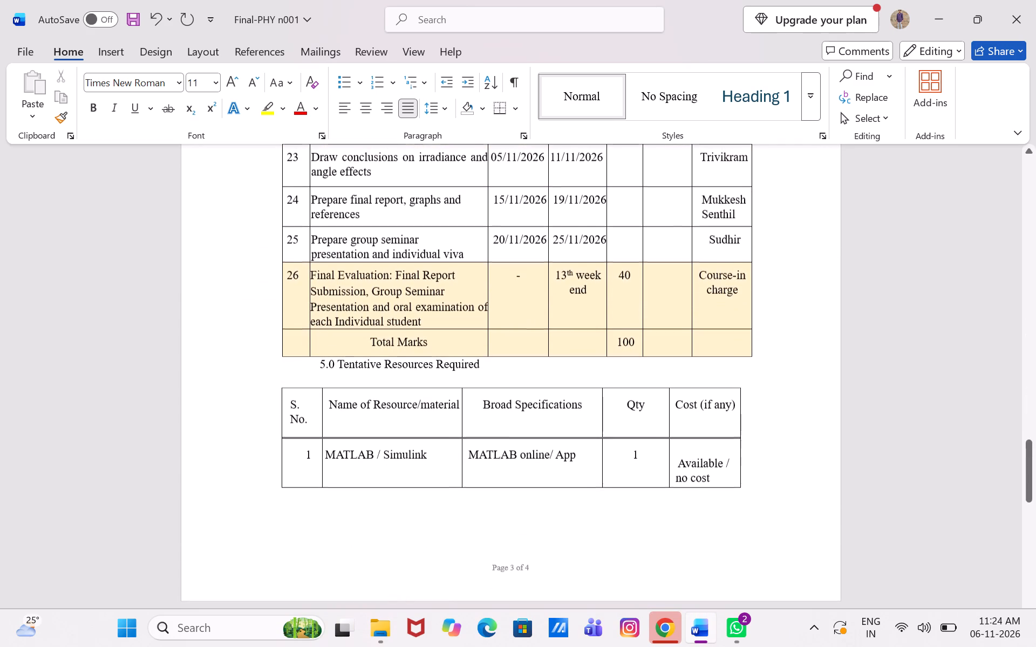
scroll(752, 232, "right", 2)
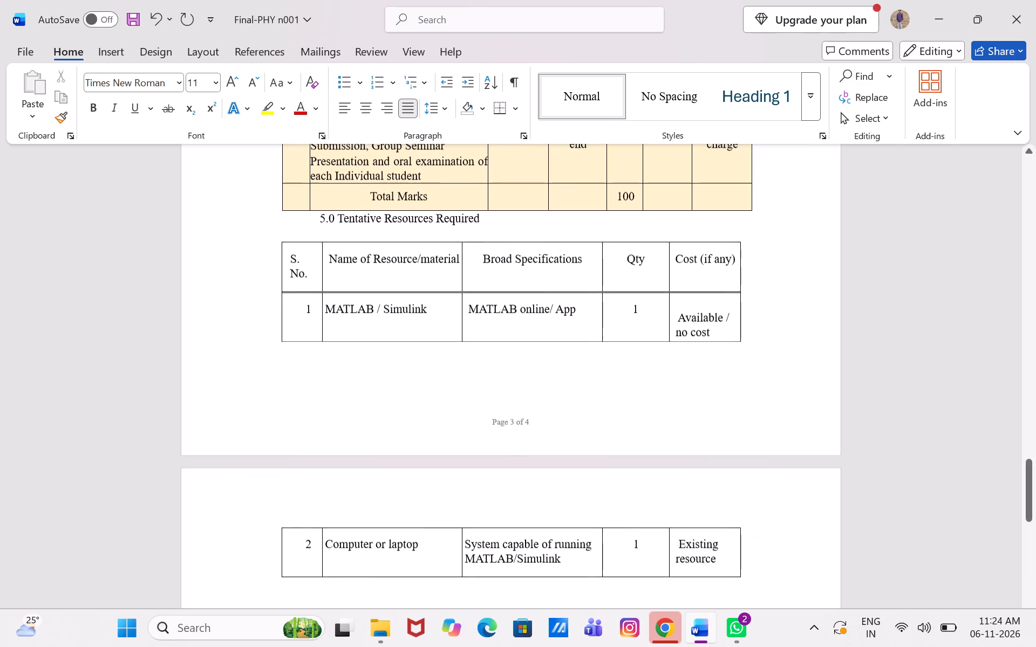
scroll(752, 232, "right", 1)
scroll(752, 232, "up", 6)
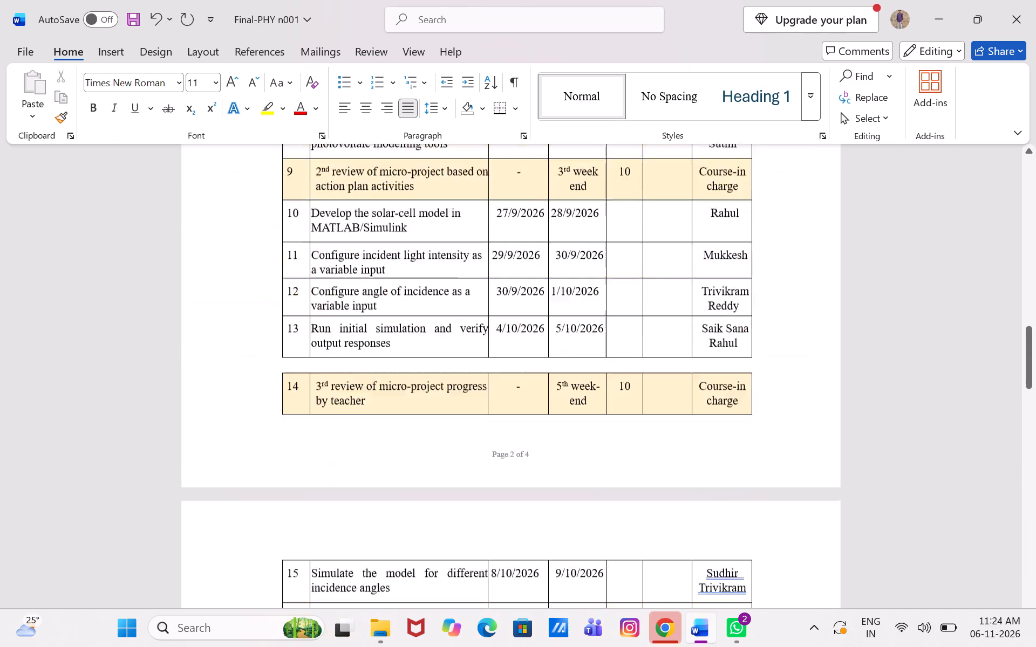
scroll(752, 232, "up", 4)
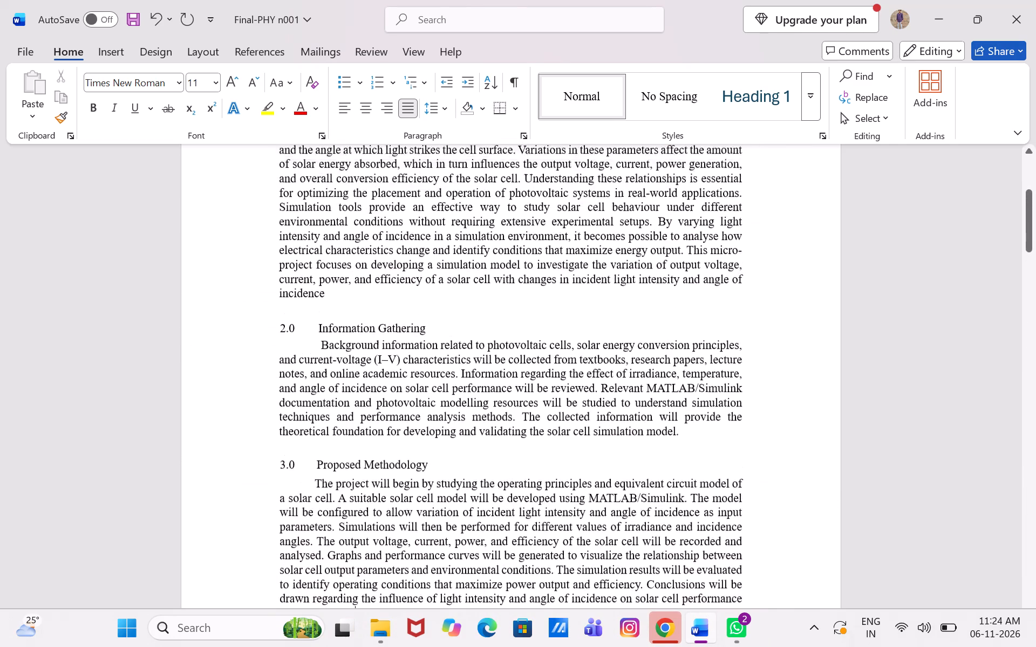
scroll(752, 232, "up", 3)
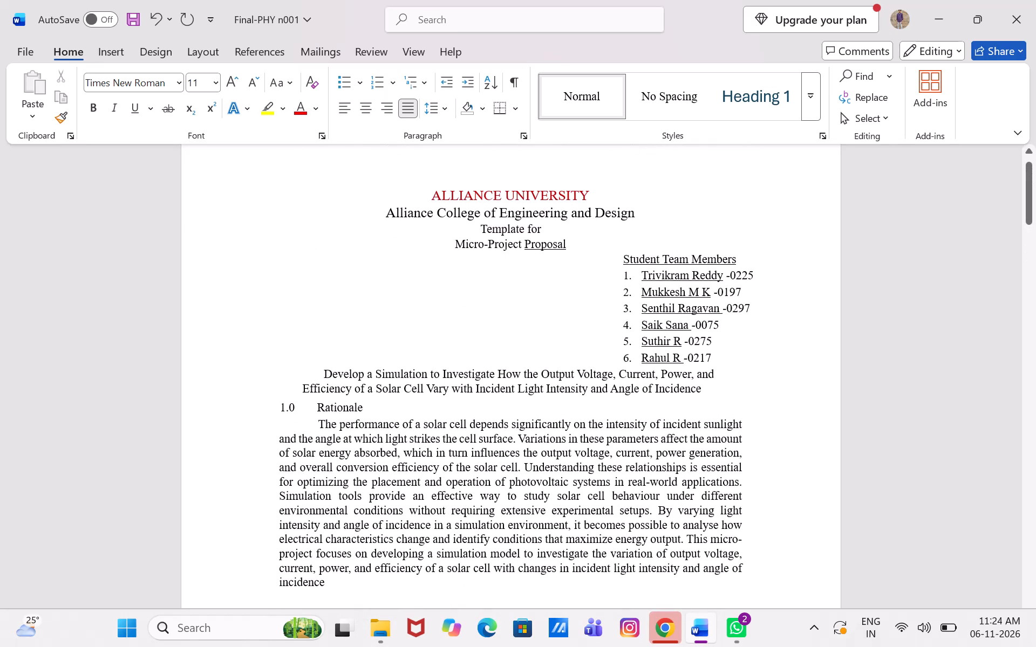
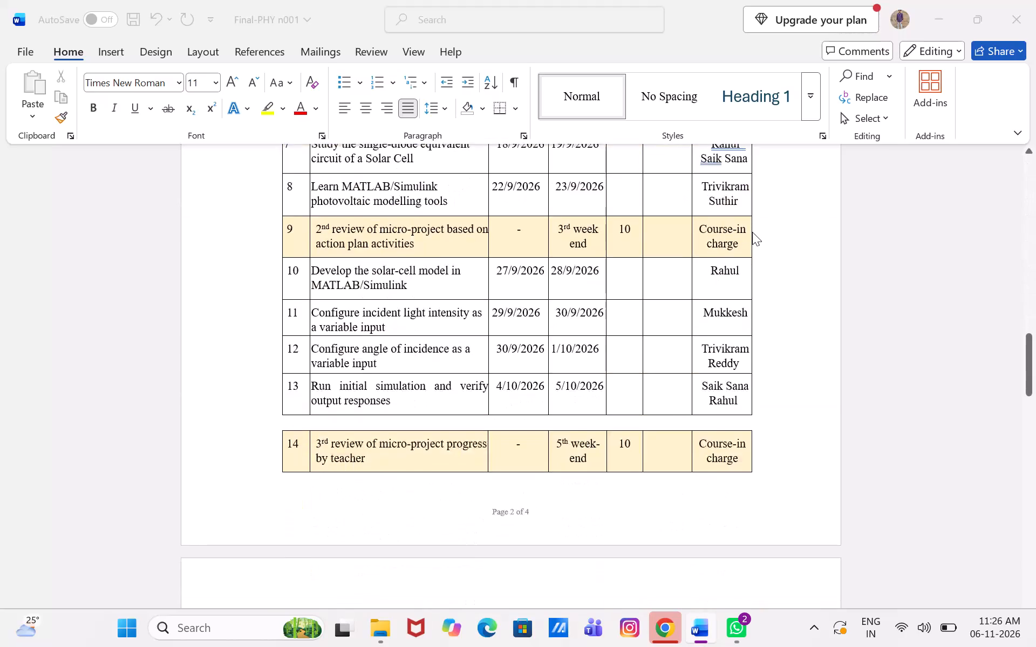
Review the action plan table through to the Tentative Resources Required table, and back up to the title block and team member list.
scroll(752, 232, "down", 1)
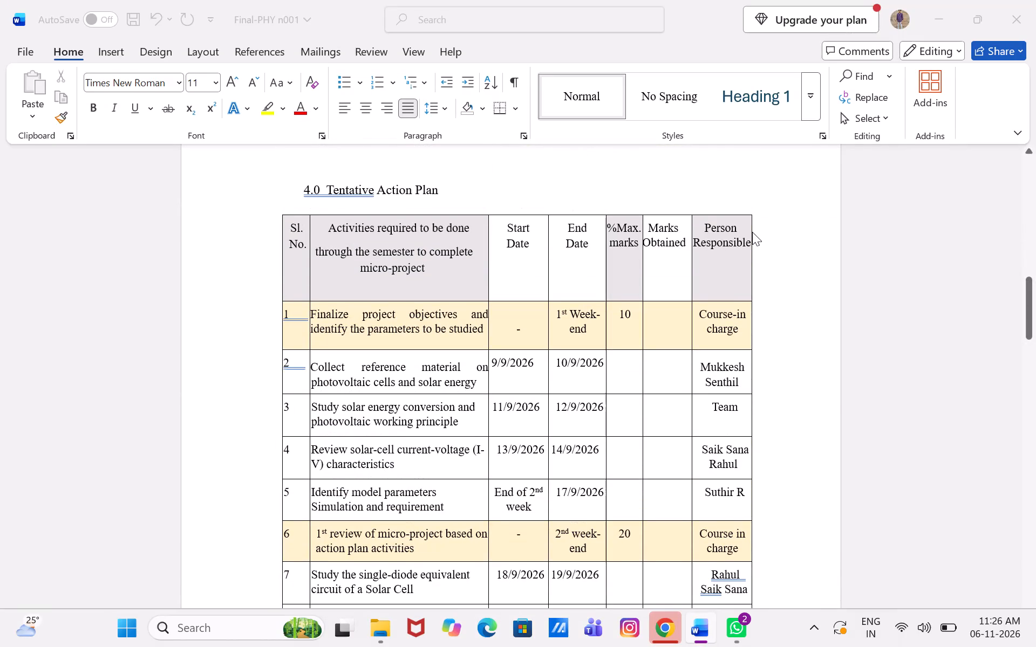
scroll(752, 232, "down", 1)
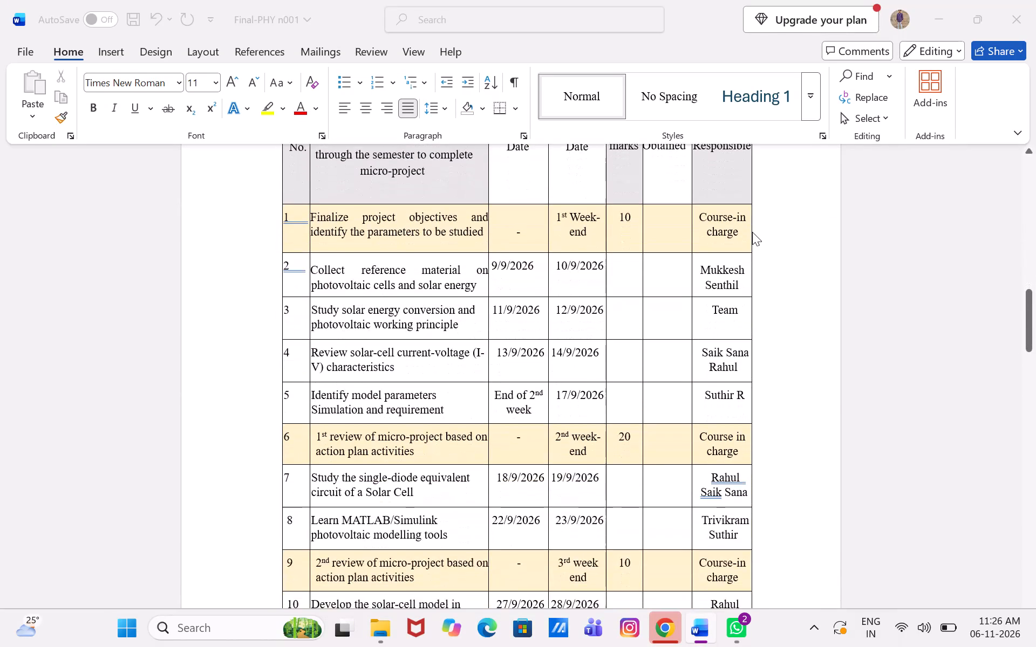
scroll(752, 232, "down", 1)
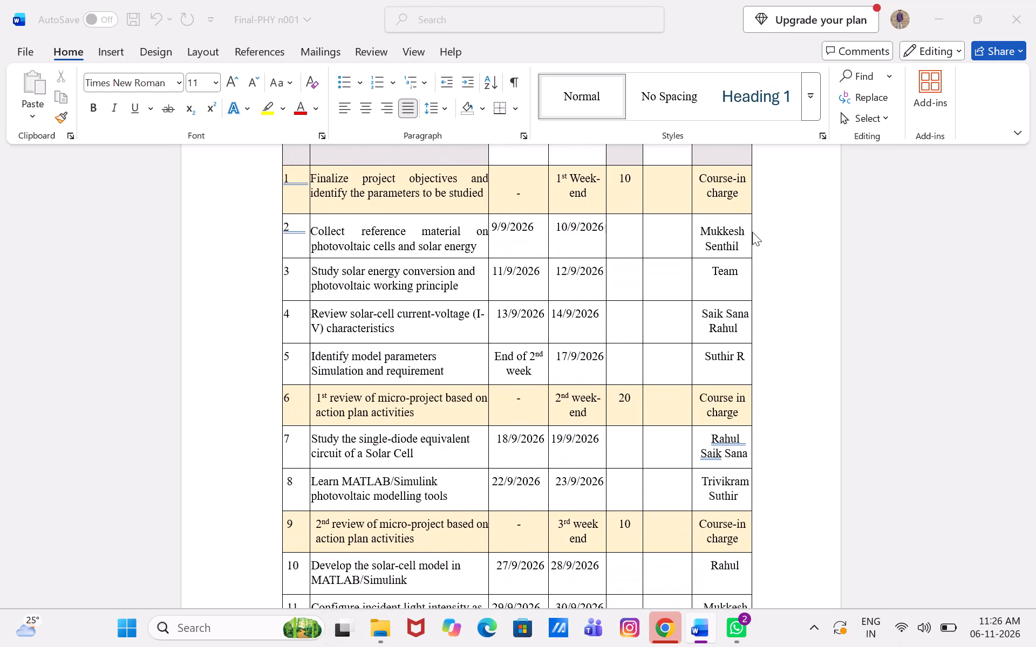
scroll(752, 232, "down", 6)
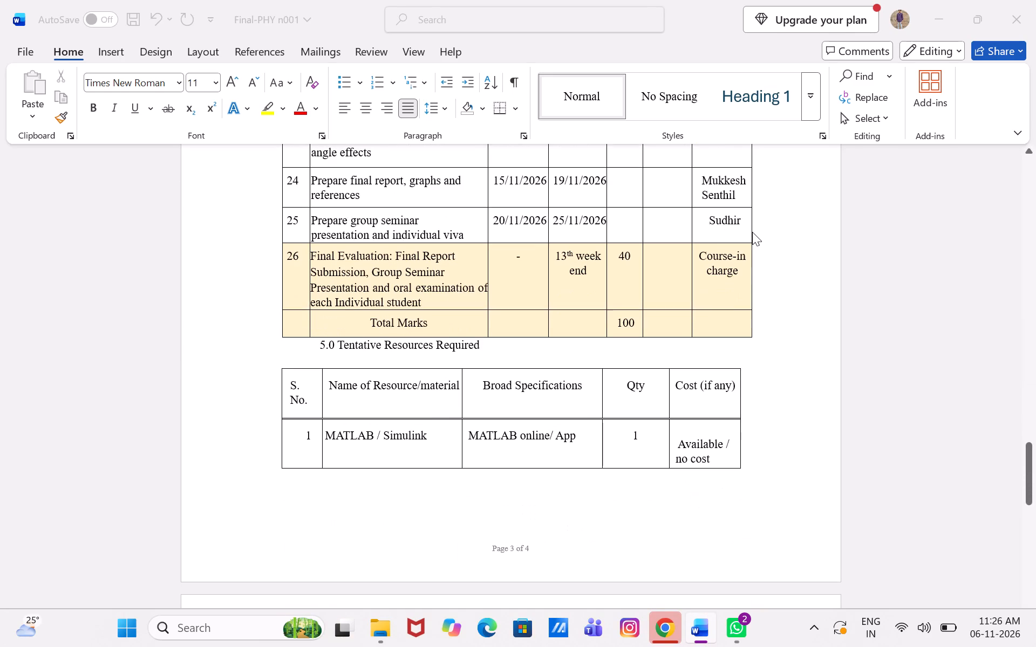
scroll(752, 232, "down", 1)
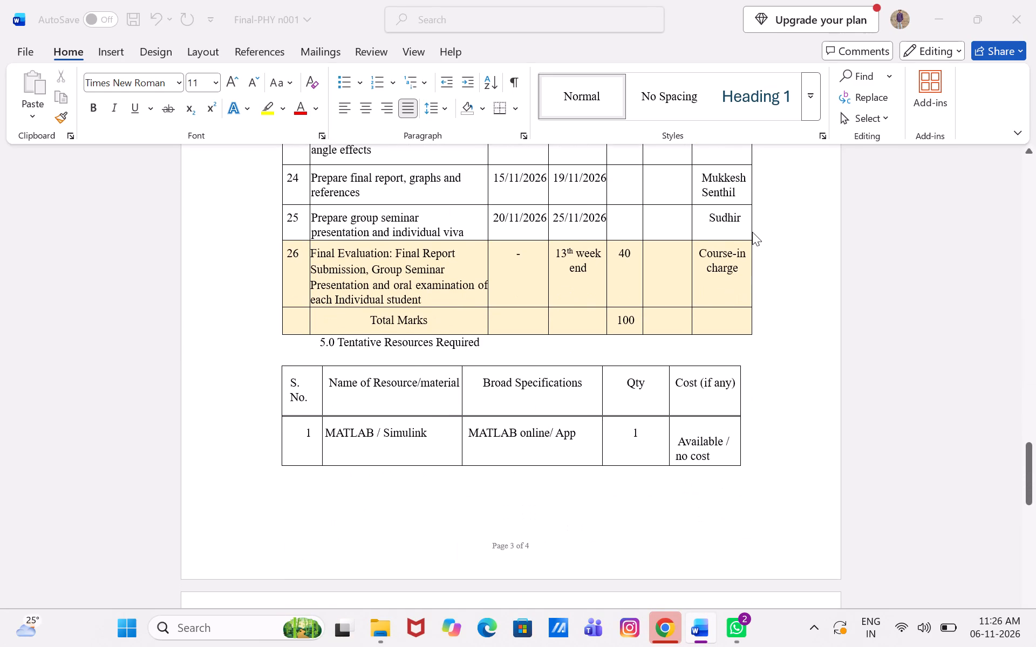
scroll(752, 232, "up", 4)
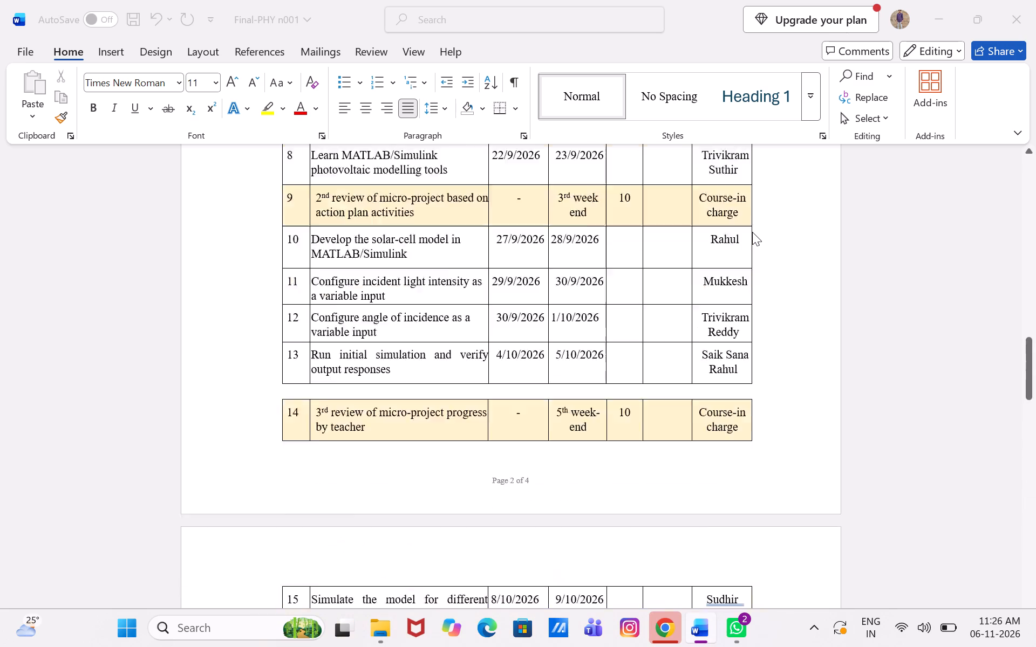
scroll(752, 232, "up", 4)
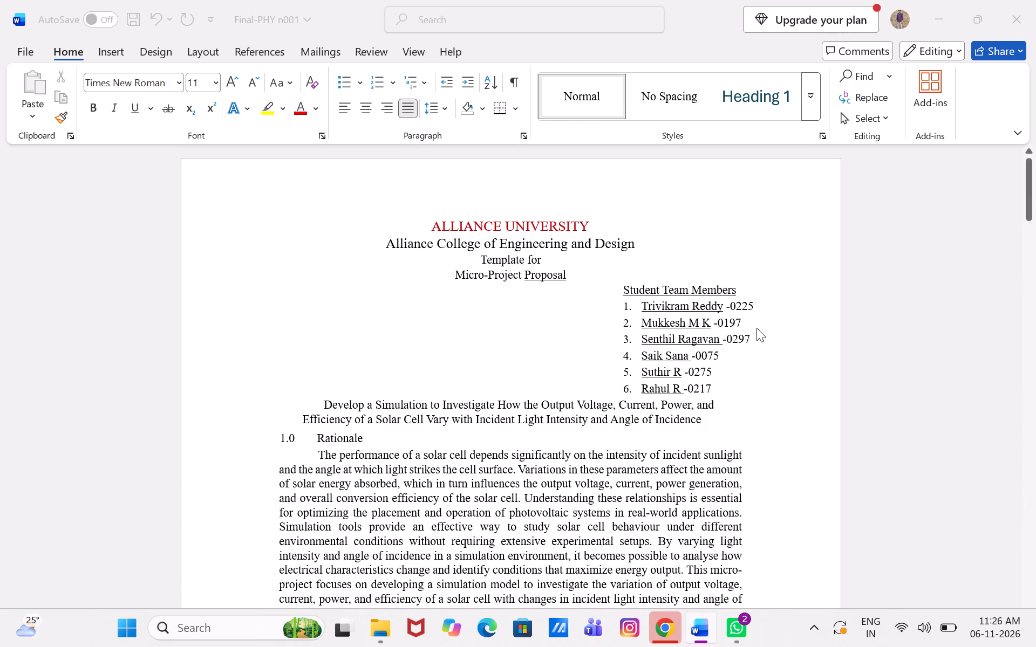
right_click(756, 328)
left_click(756, 328)
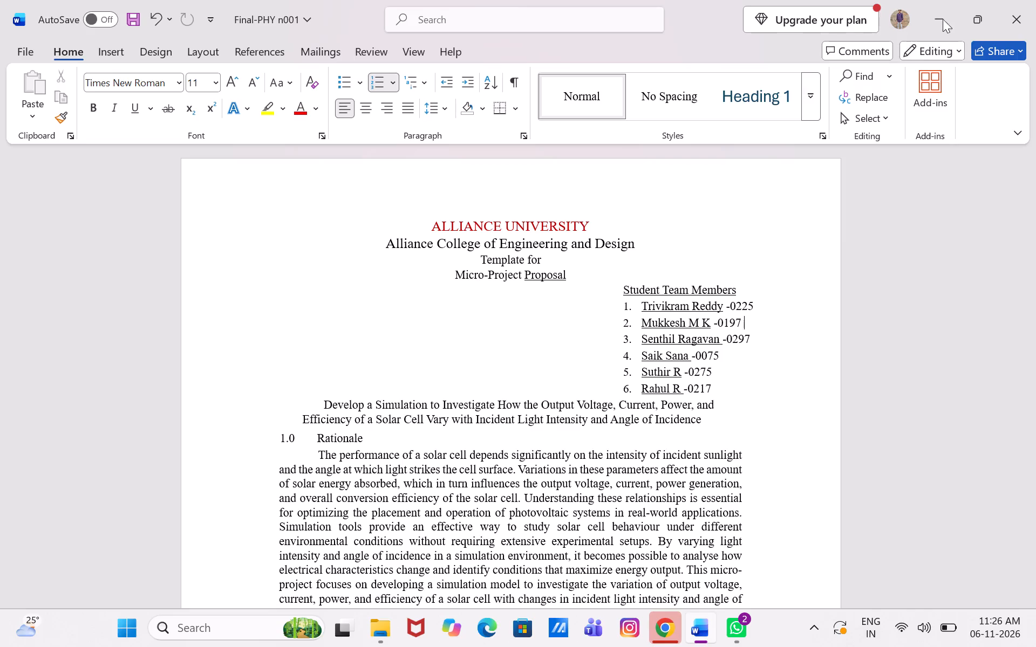
Open the Share dialog for the micro-project proposal document.
left_click(997, 45)
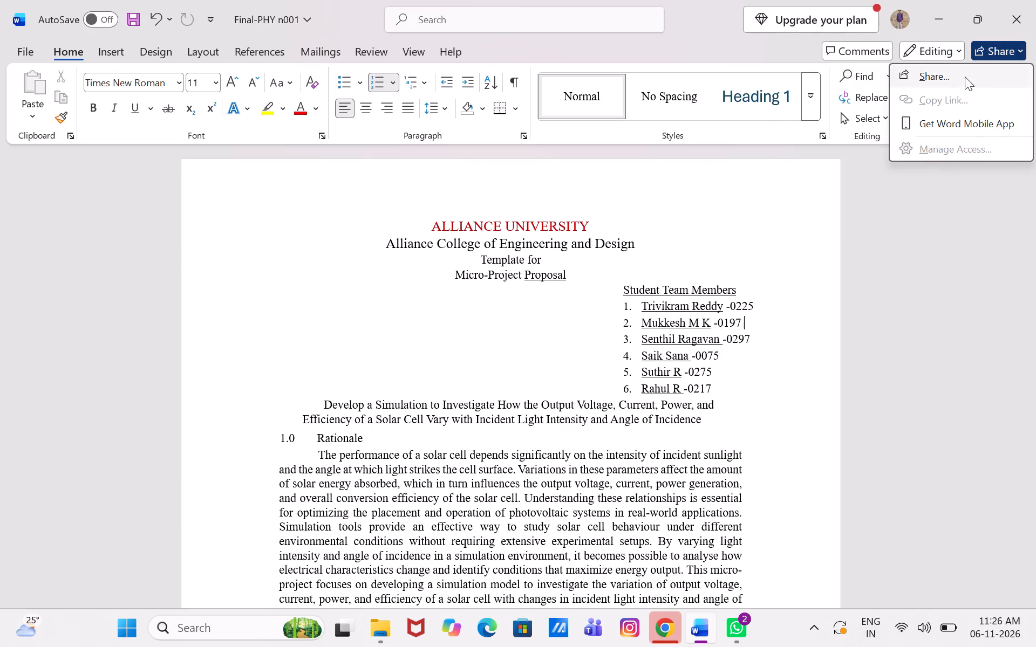
left_click(965, 77)
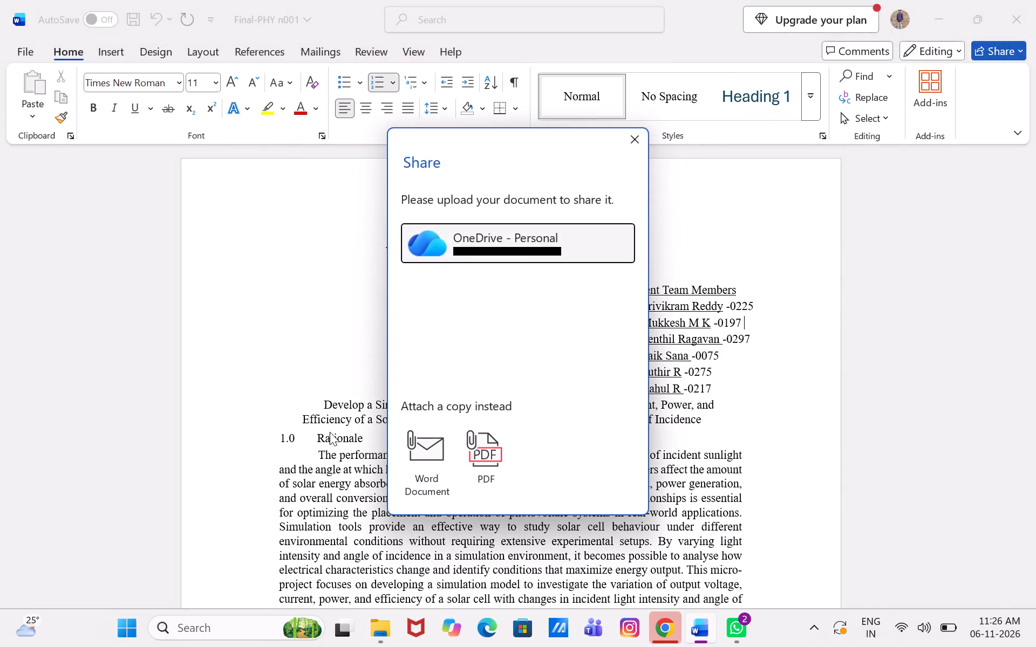
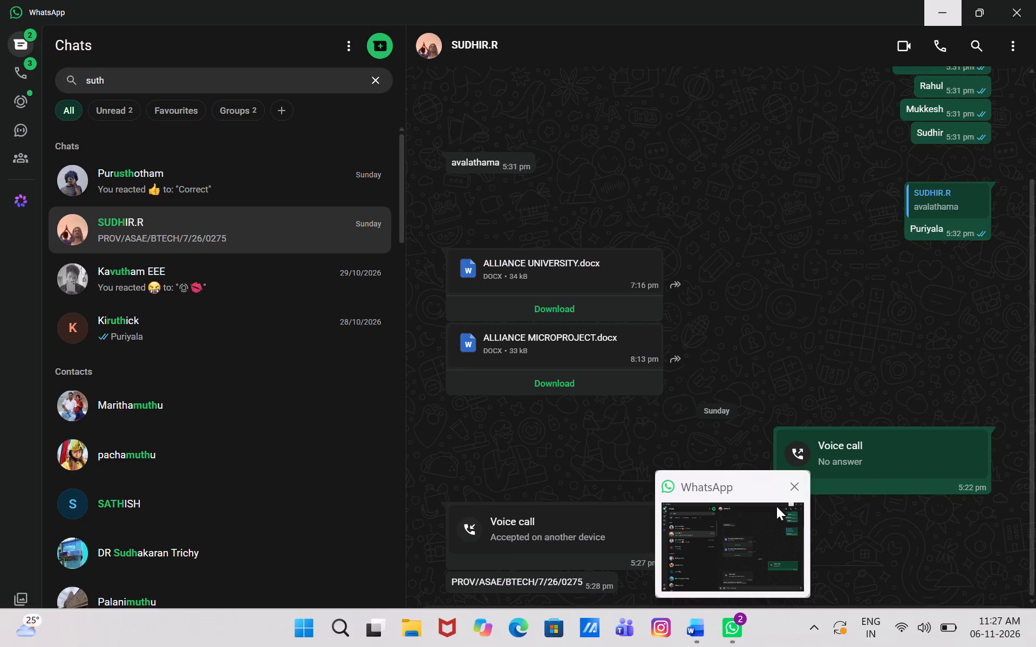
Close the WhatsApp window.
left_click(787, 490)
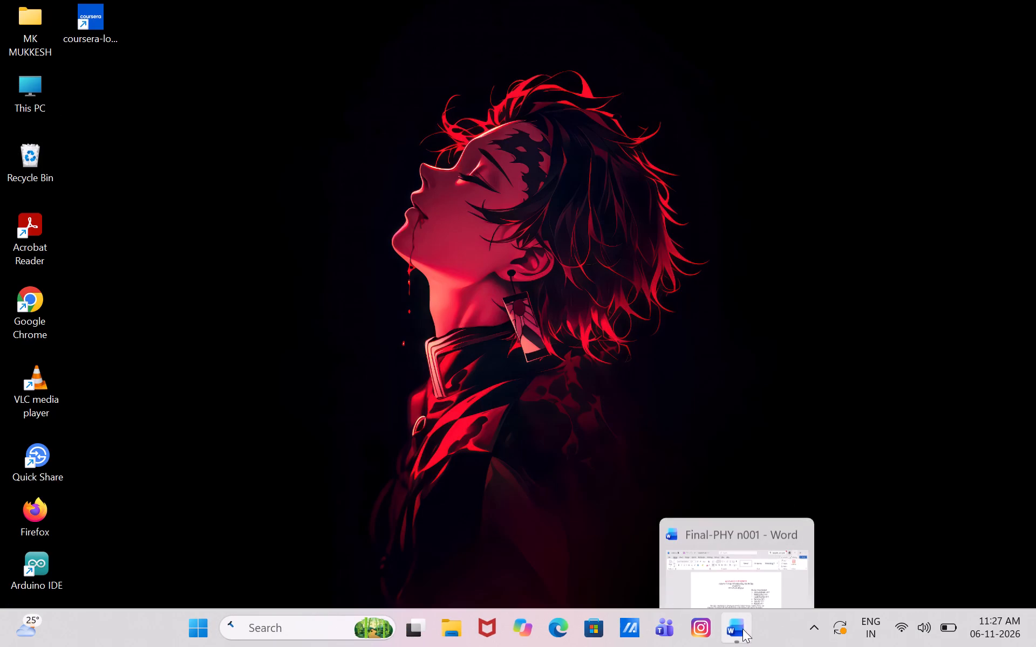
Close the Final-PHY n001 document without saving its changes.
left_click(798, 480)
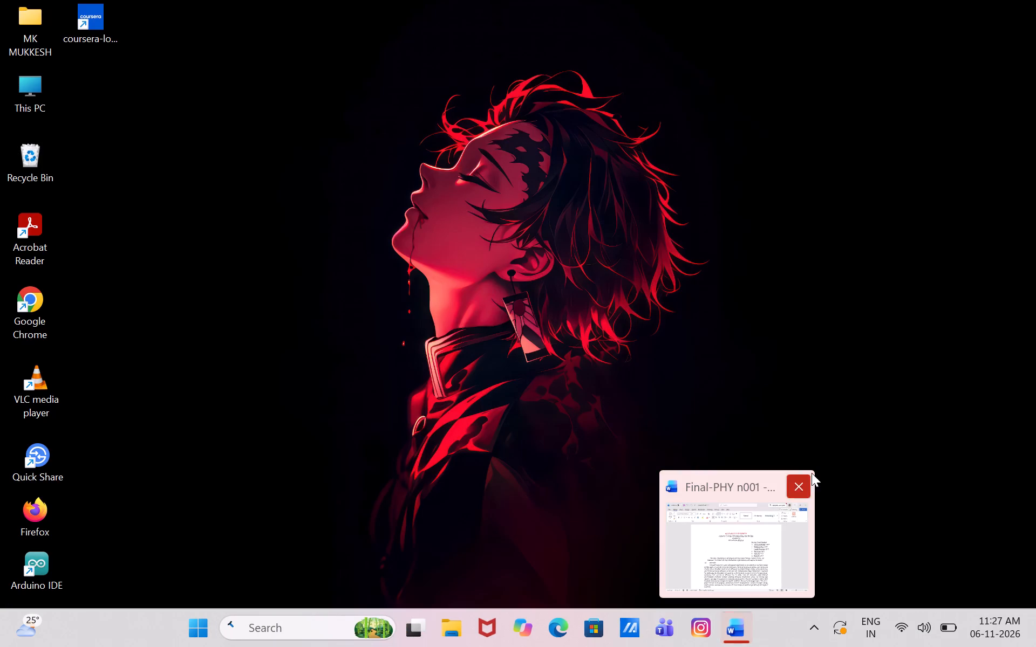
left_click(791, 483)
left_click(793, 484)
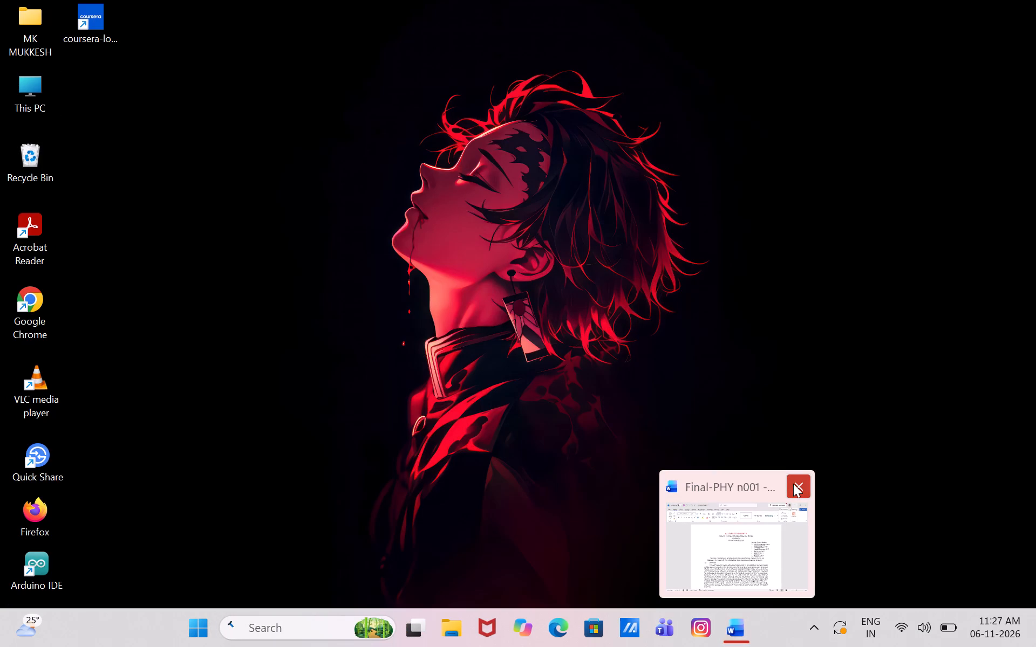
left_click(800, 484)
double_click(800, 484)
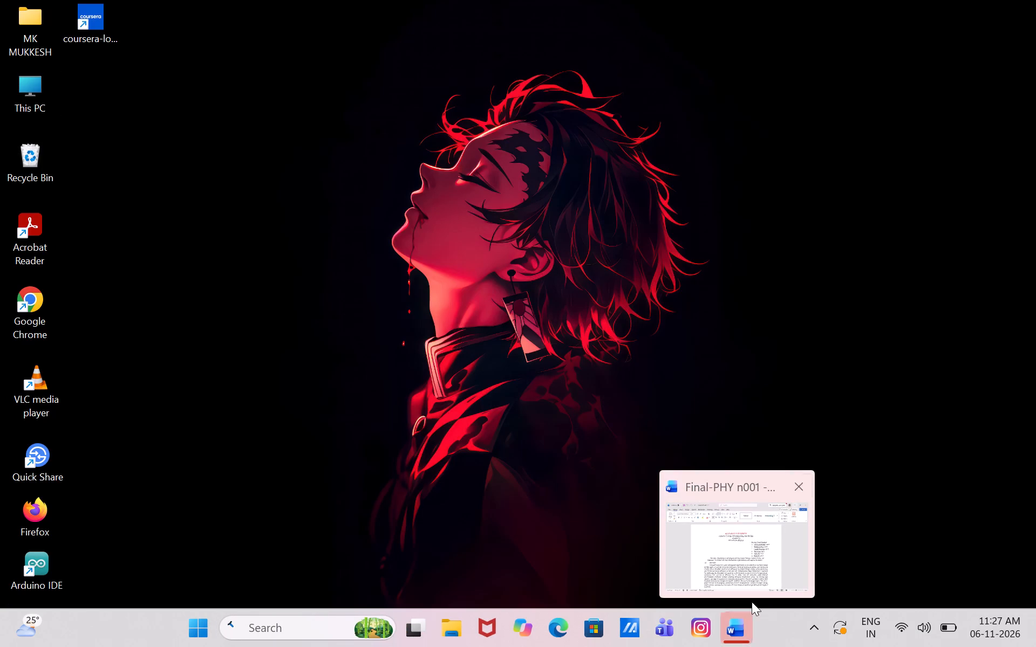
left_click(735, 636)
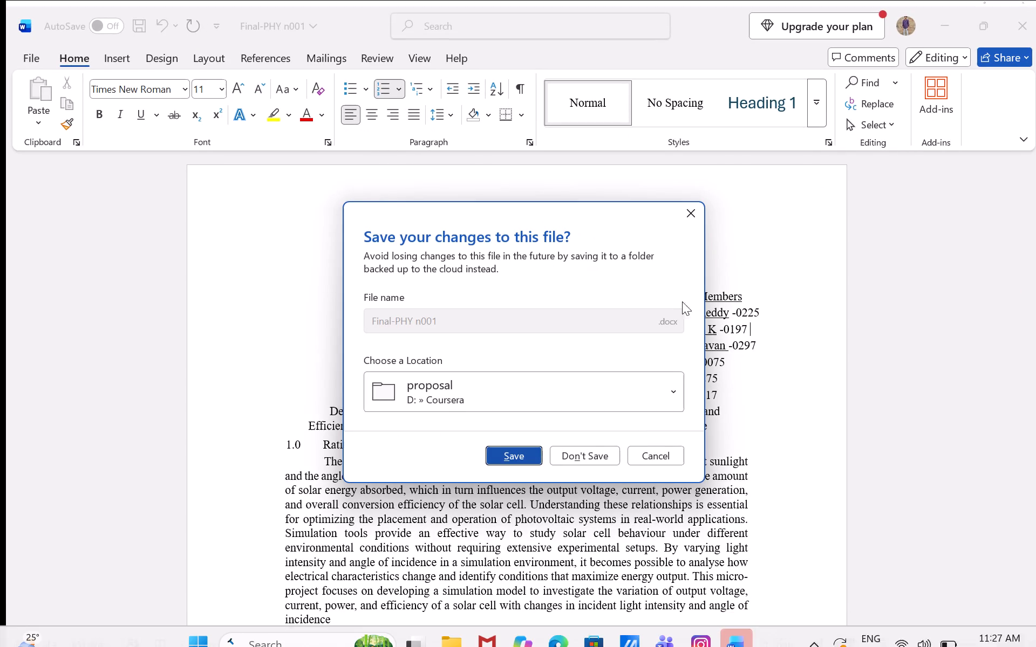
left_click(582, 454)
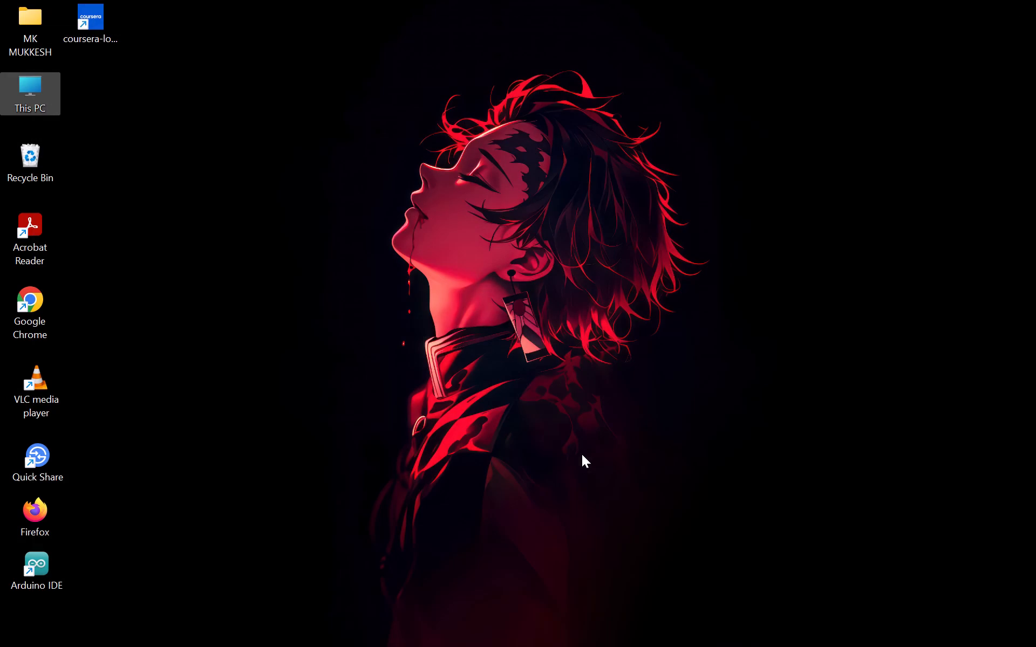
Reopen the Final-PHY n001 Word document from the proposal folder on drive D.
double_click(23, 81)
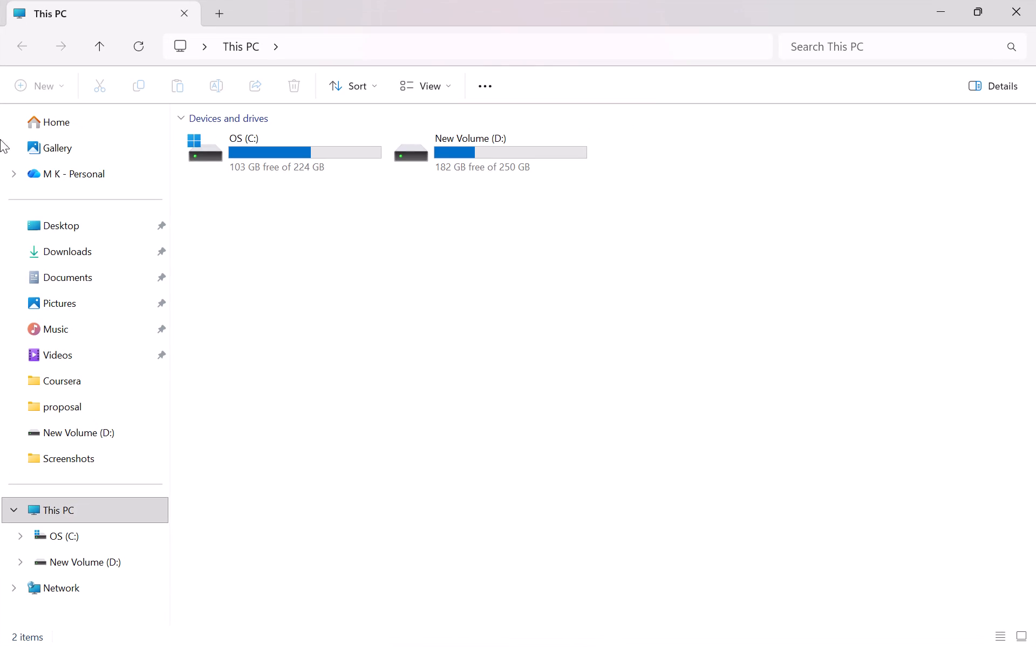
double_click(128, 406)
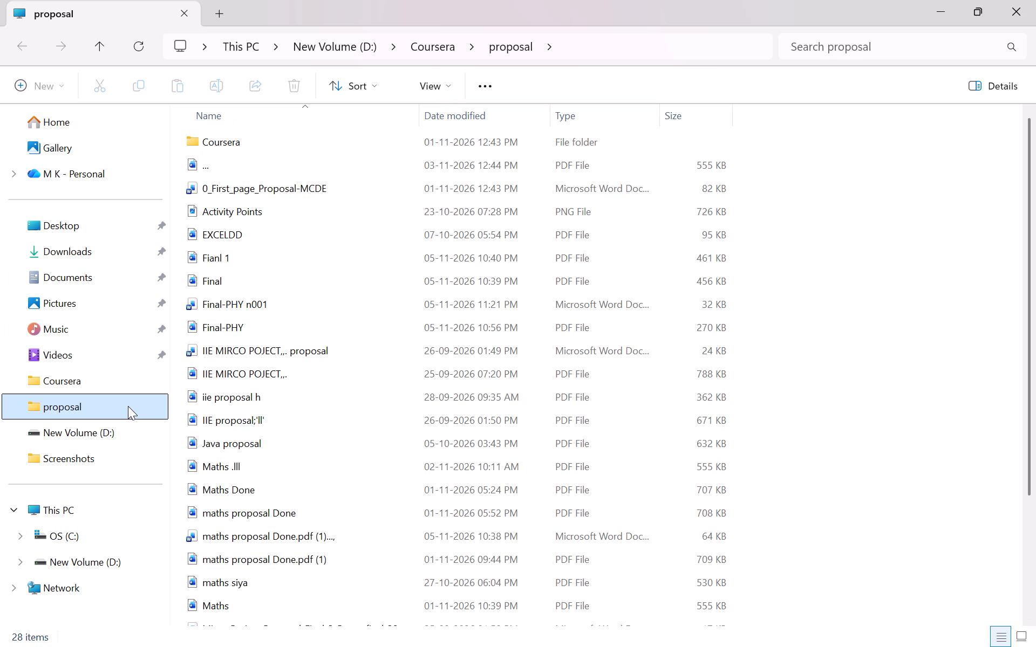
double_click(295, 304)
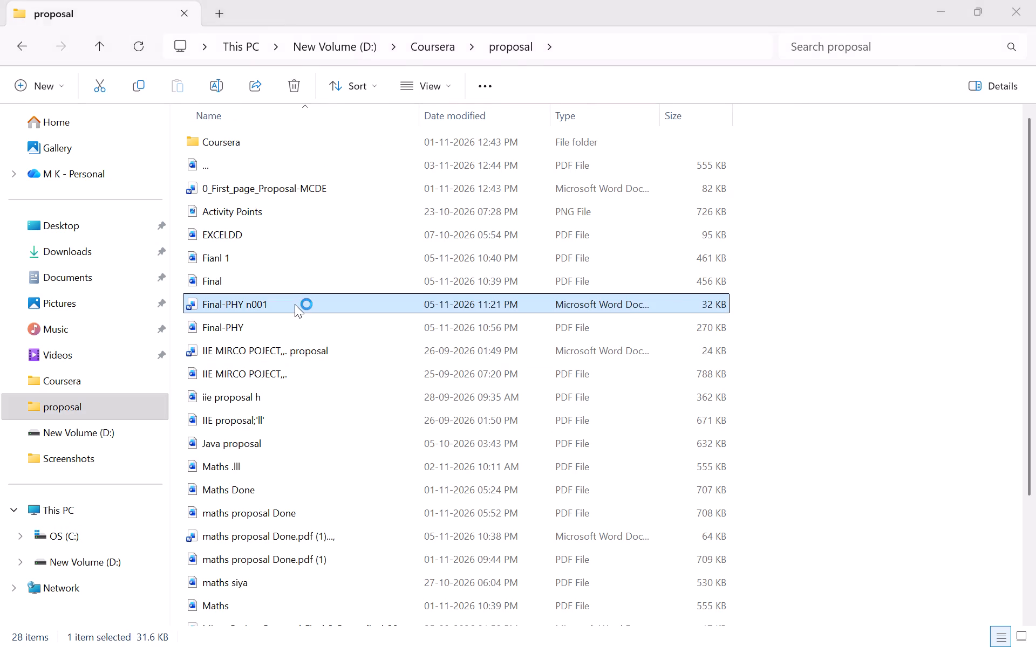
Review the reopened proposal from the title block through the action plan to the resources table on the last page.
scroll(491, 453, "down", 1)
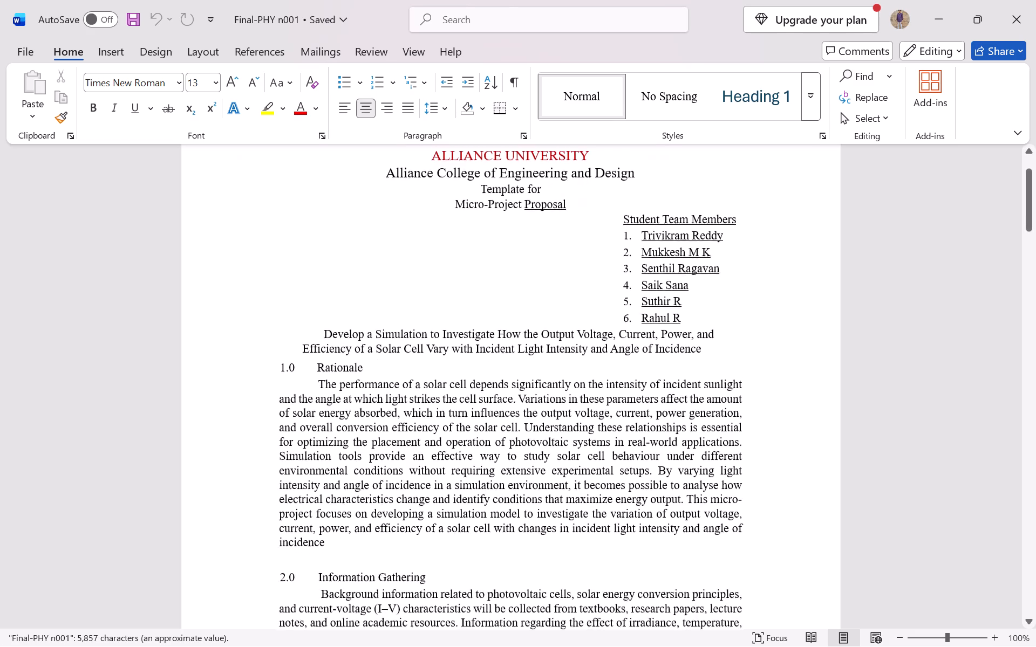
scroll(491, 453, "down", 6)
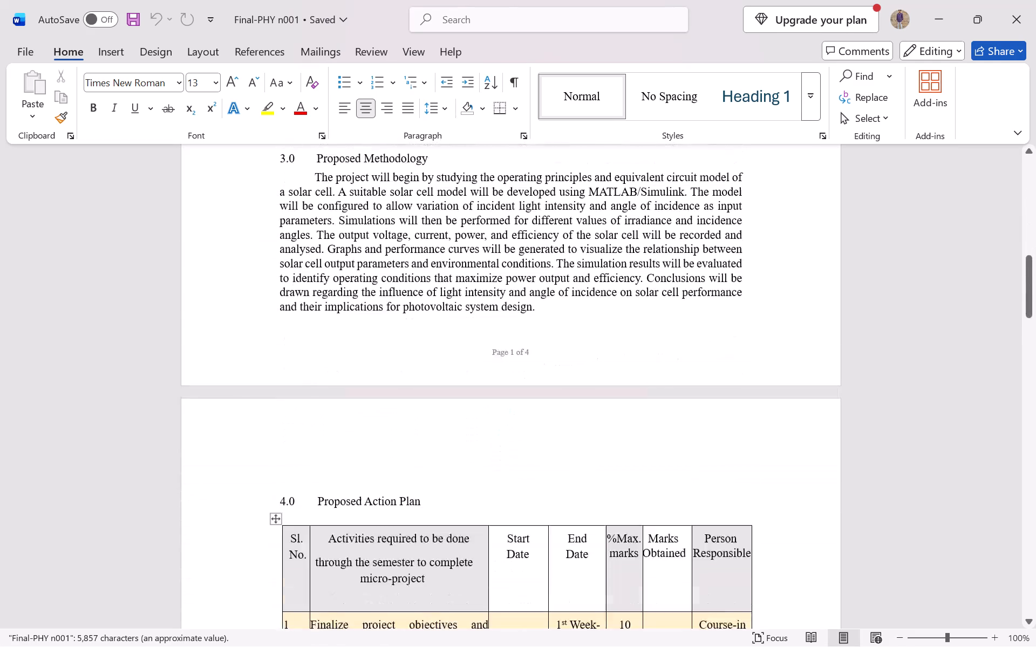
scroll(491, 453, "down", 4)
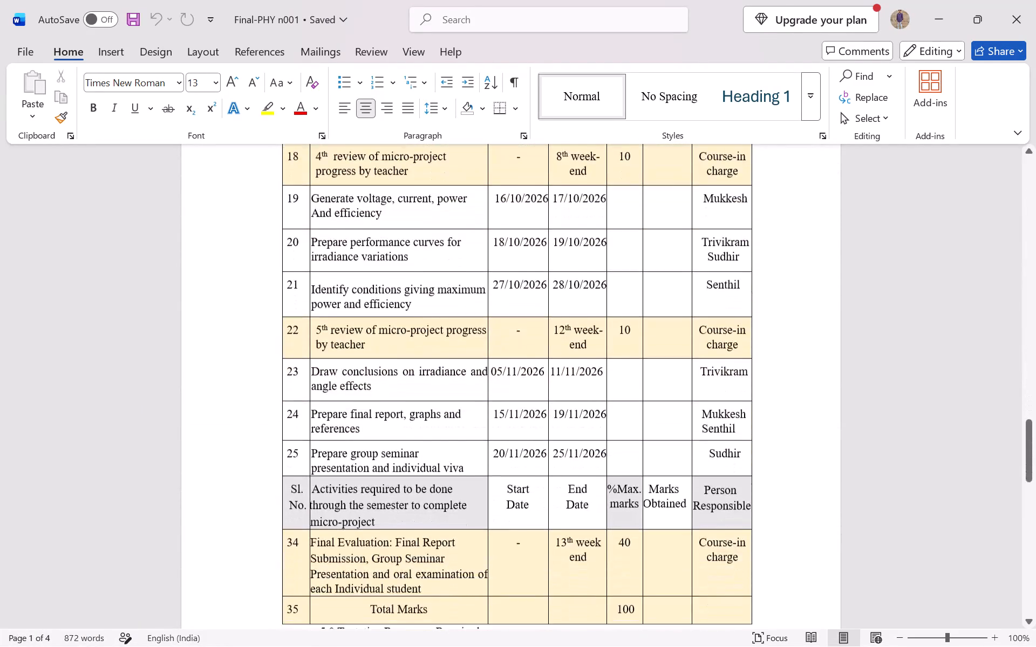
scroll(491, 453, "down", 4)
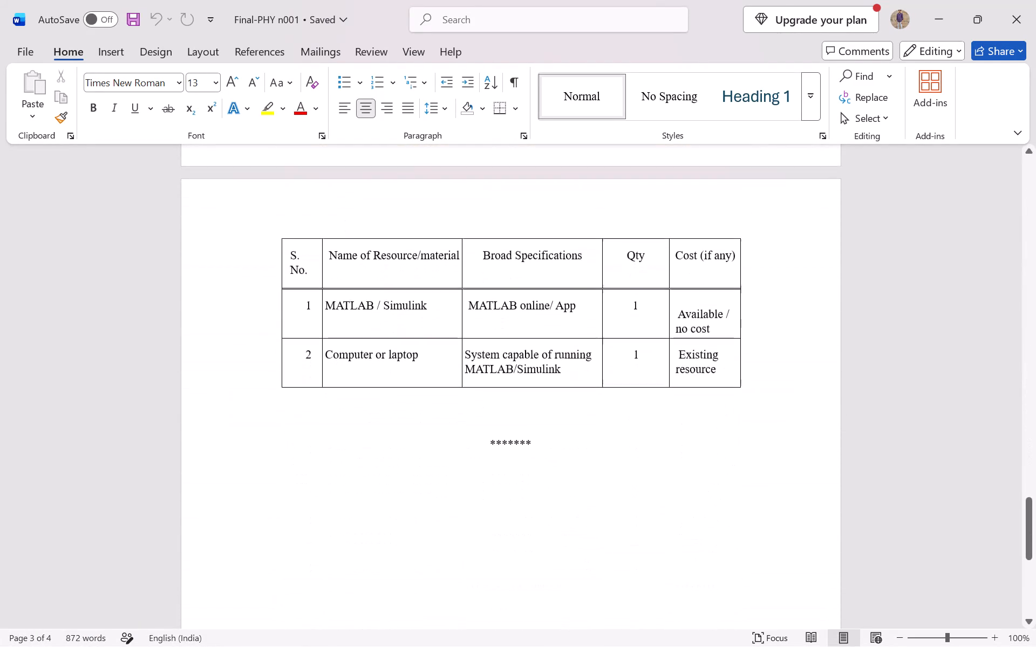
Clear the serial number in the Total Marks row of the action plan table.
scroll(371, 398, "up", 3)
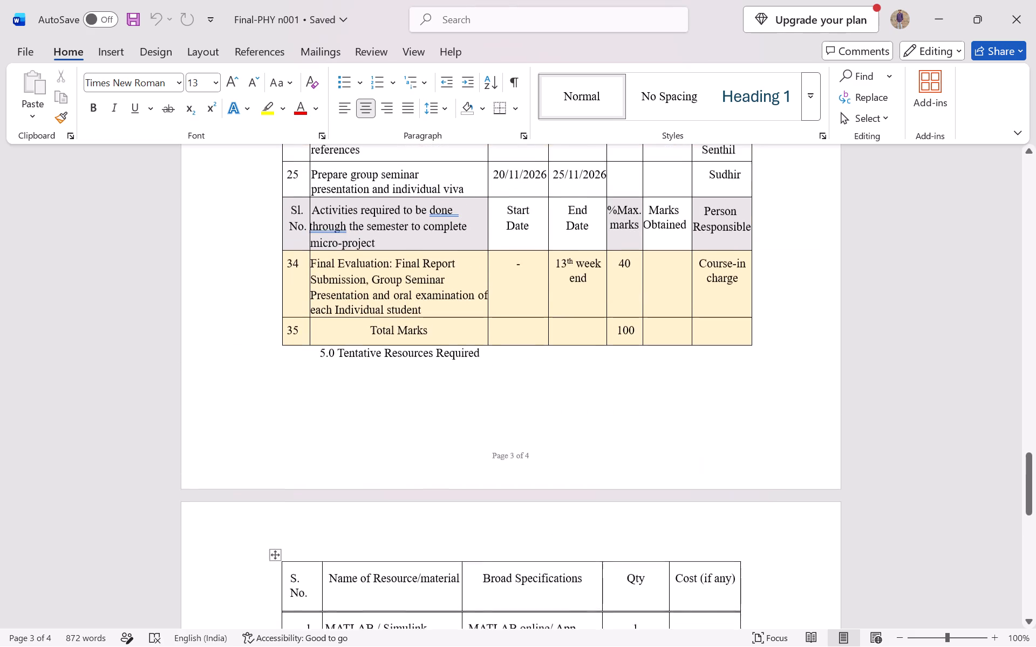
scroll(371, 398, "up", 1)
left_click(302, 361)
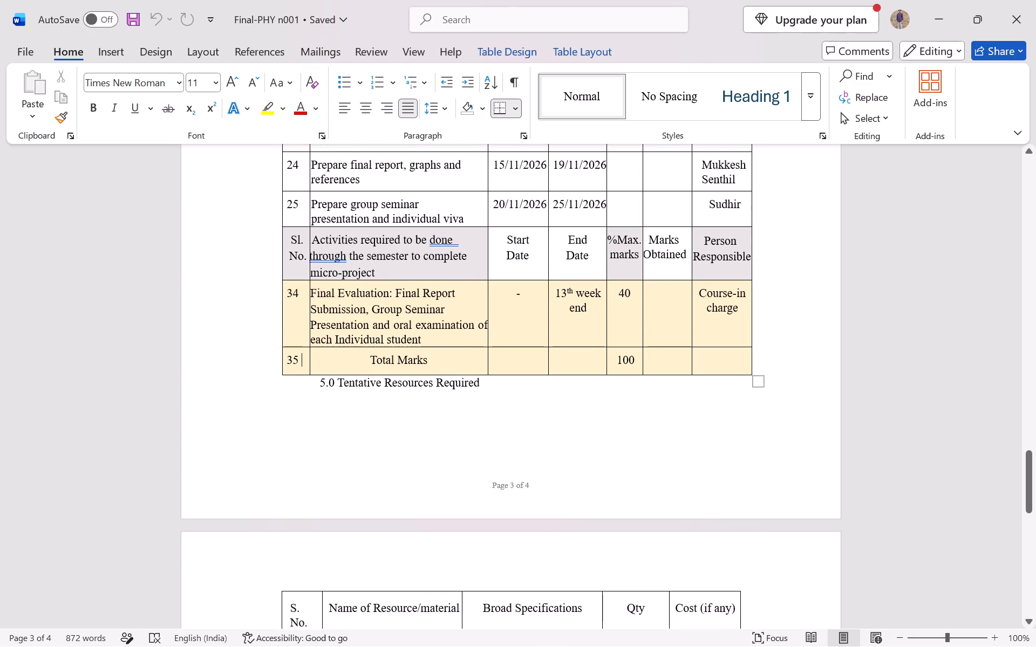
key("BackSpace")
key("BackSpace")
key("BackSpace")
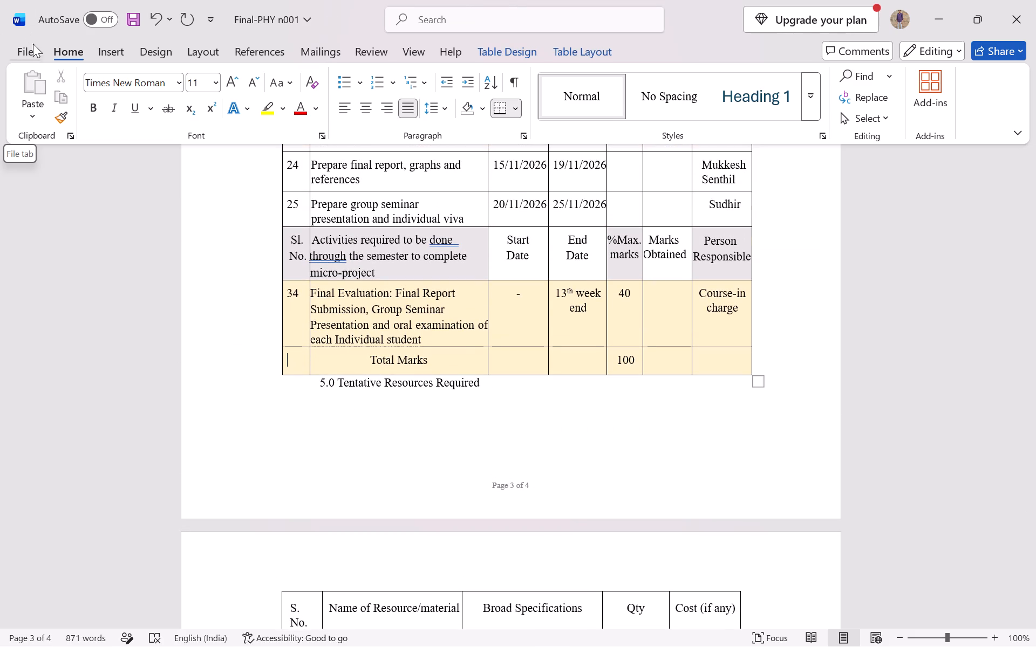
Open the recent file Final from the proposal folder, examine its team member registration table, and close it.
scroll(151, 162, "down", 1)
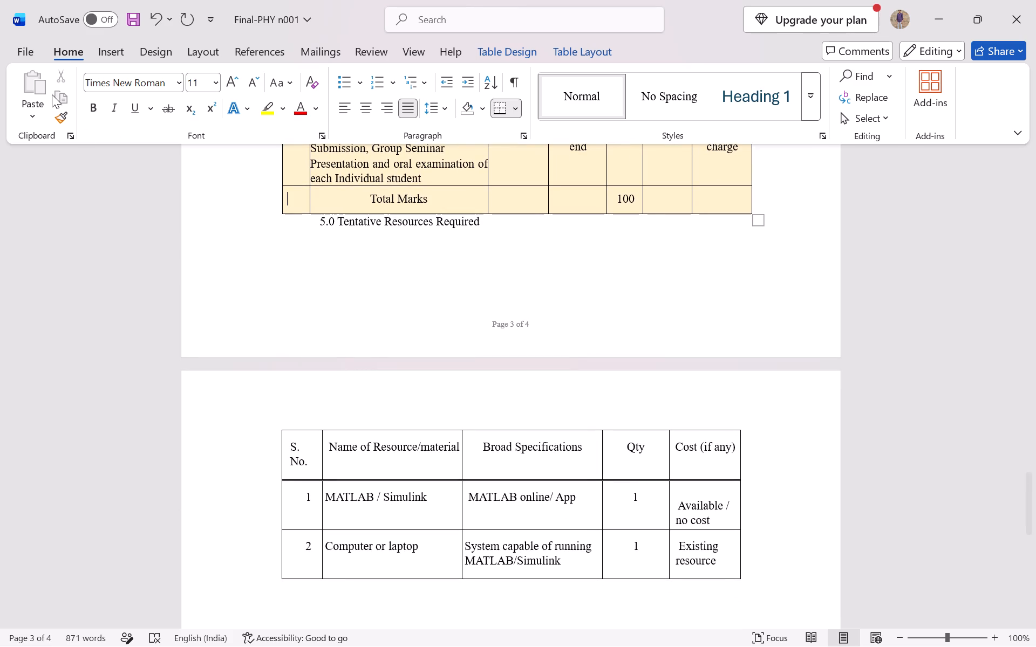
left_click(26, 54)
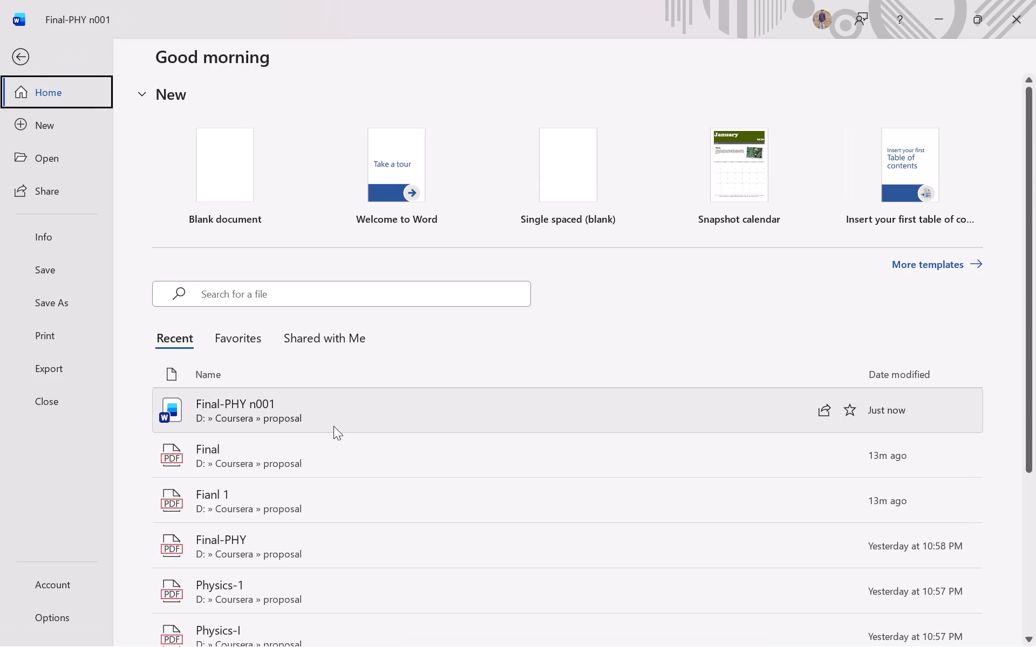
left_click(364, 405)
scroll(364, 405, "up", 1)
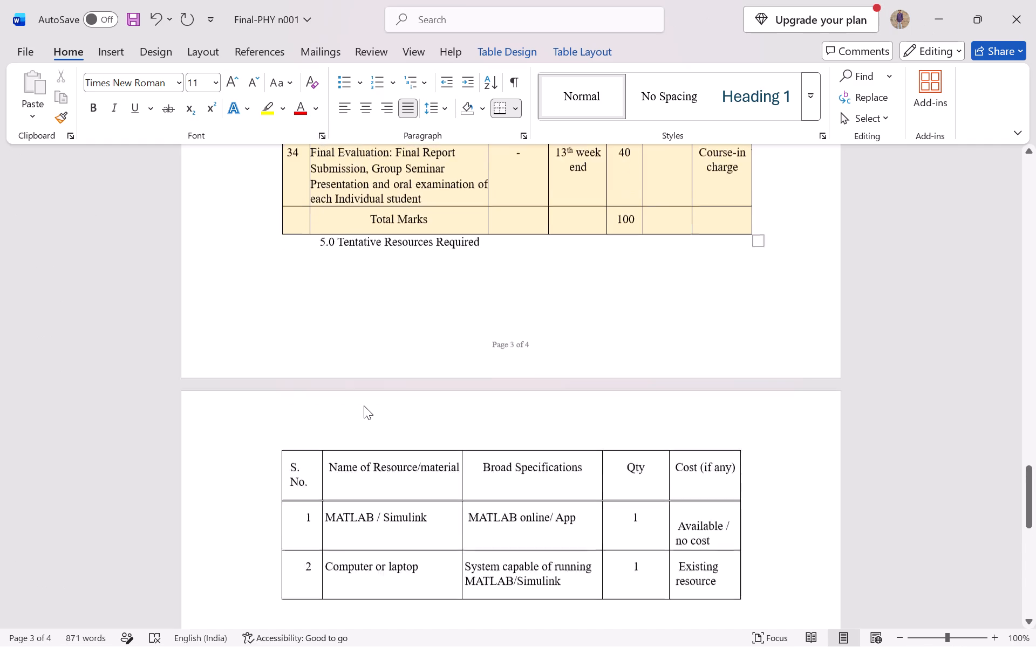
scroll(364, 405, "up", 1)
left_click(21, 49)
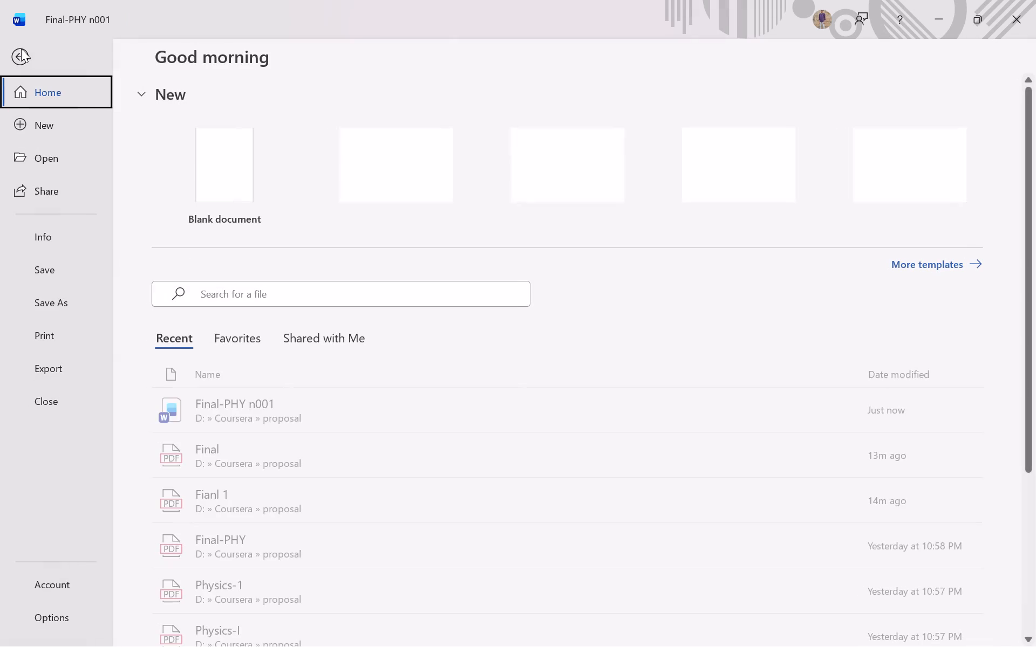
scroll(405, 492, "down", 1)
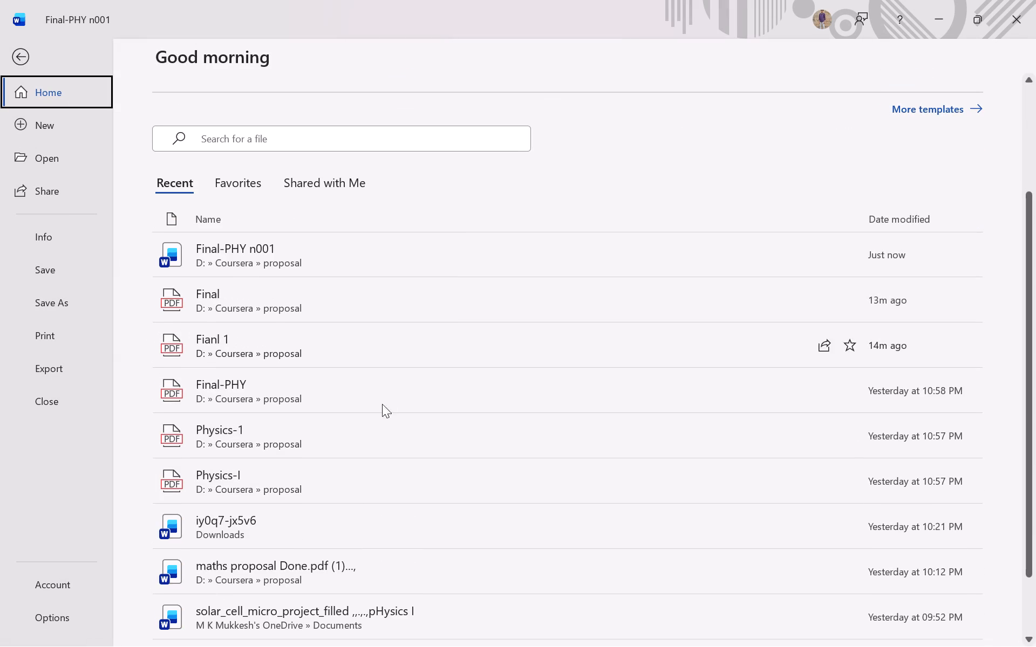
left_click(335, 289)
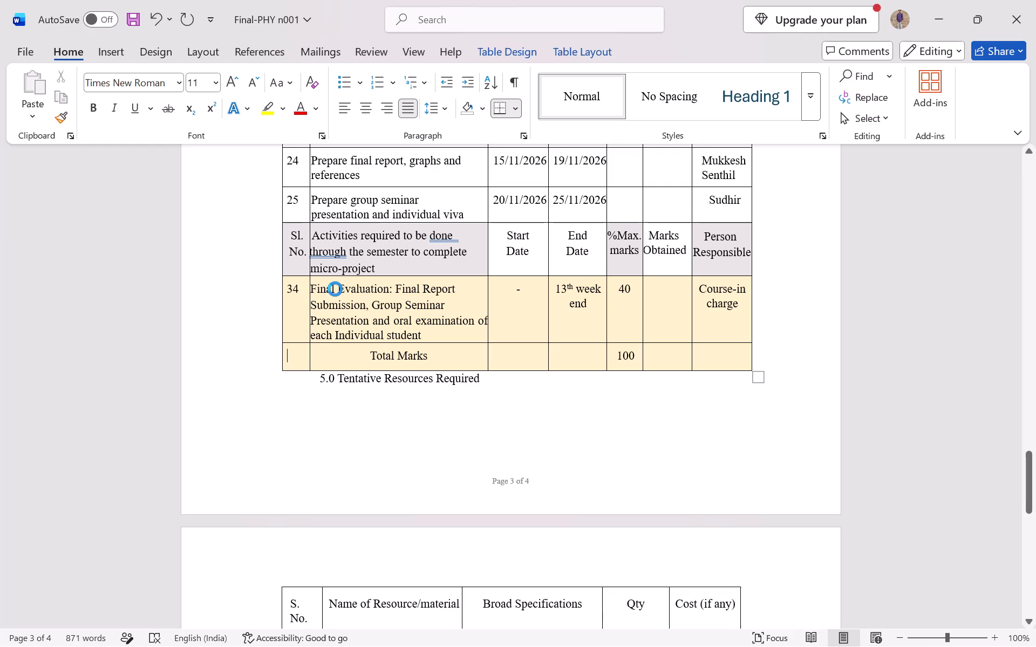
scroll(500, 416, "down", 4)
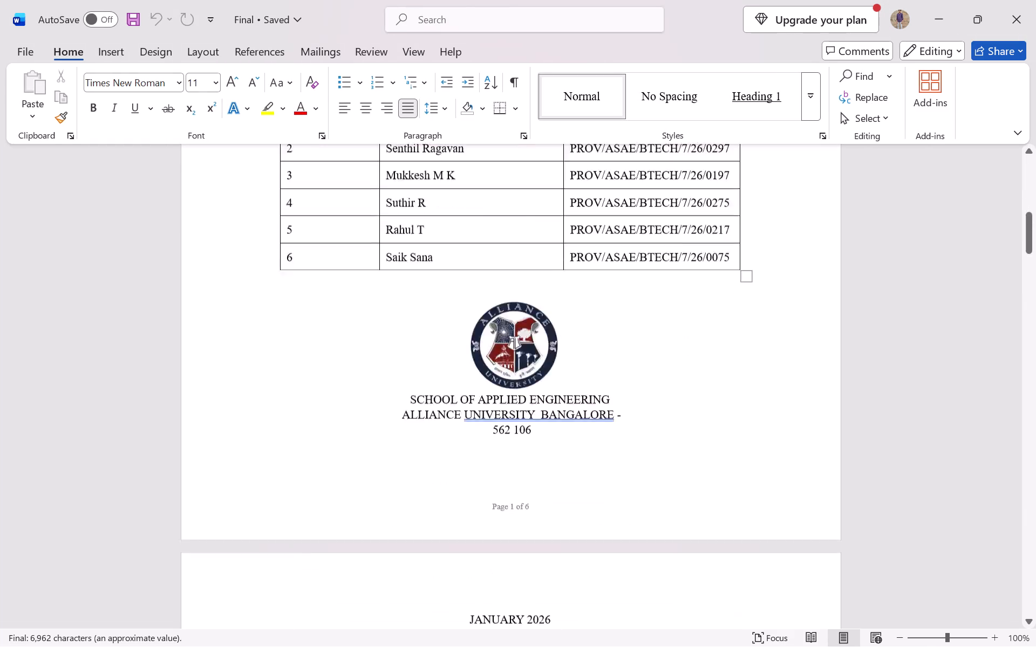
left_click(1035, 0)
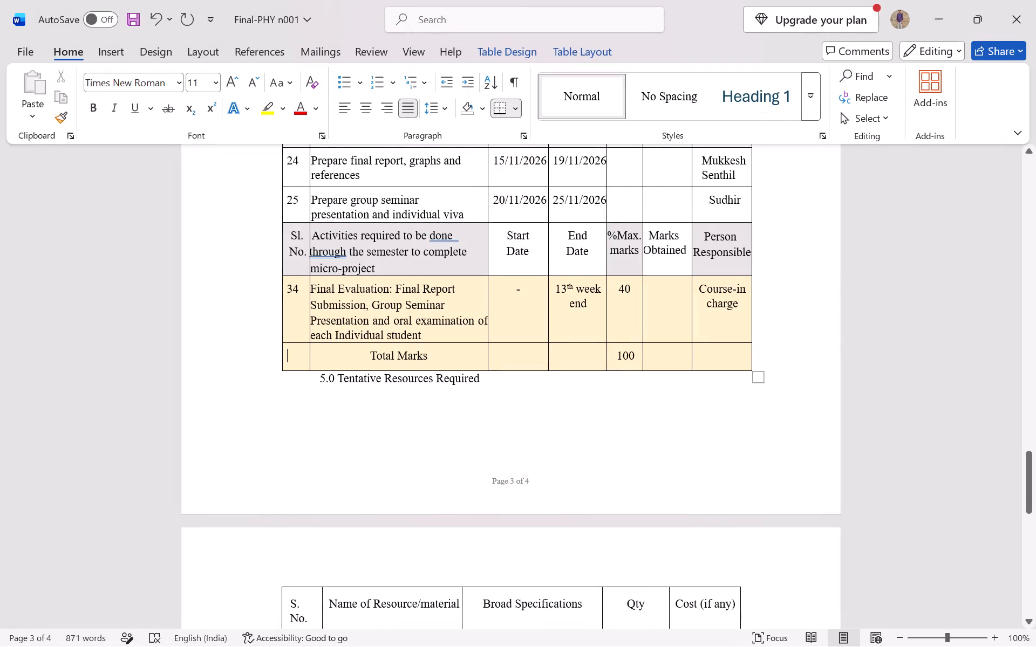
Set the serial number of the Final Evaluation row in the action plan table to 26.
left_click(302, 291)
key("BackSpace")
key("BackSpace")
key("BackSpace")
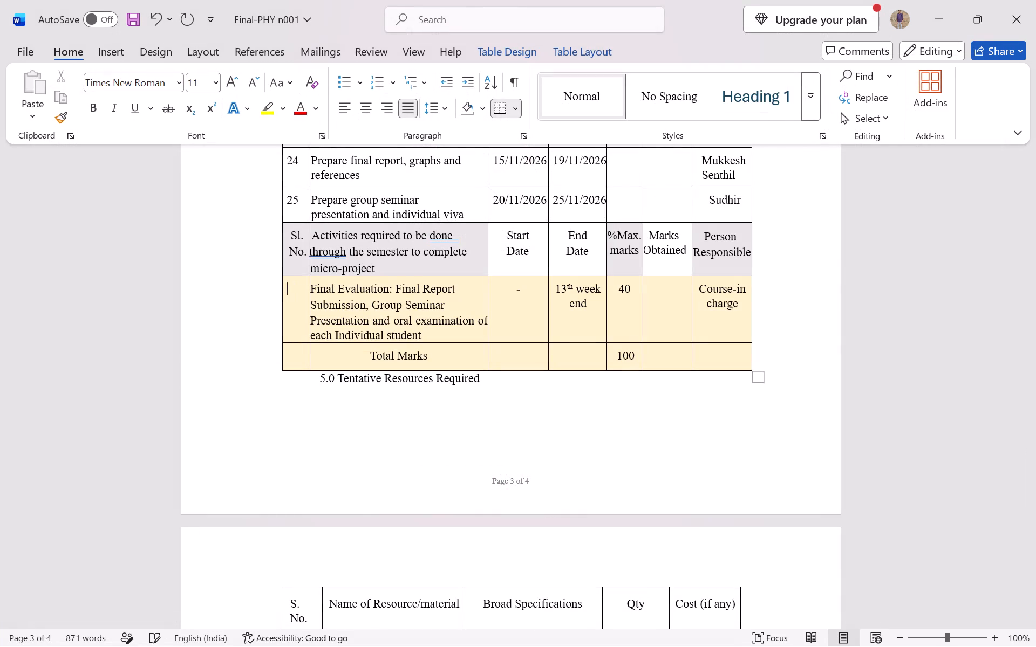
type("26")
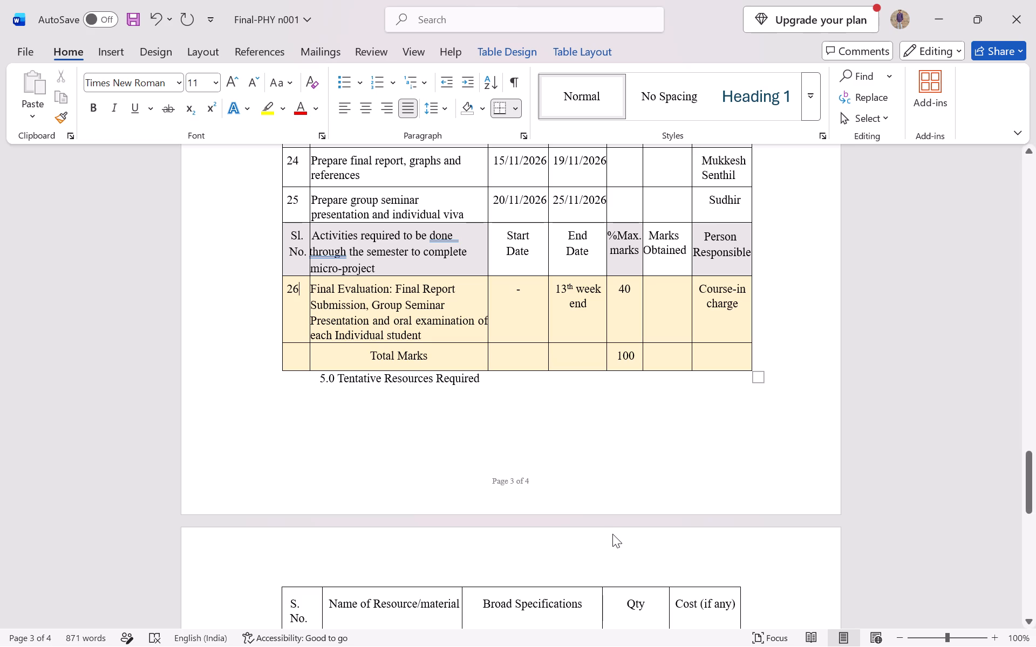
Begin the ID suffix after the first name in the Student Team Members list with "-0".
scroll(612, 529, "down", 1)
scroll(612, 529, "up", 10)
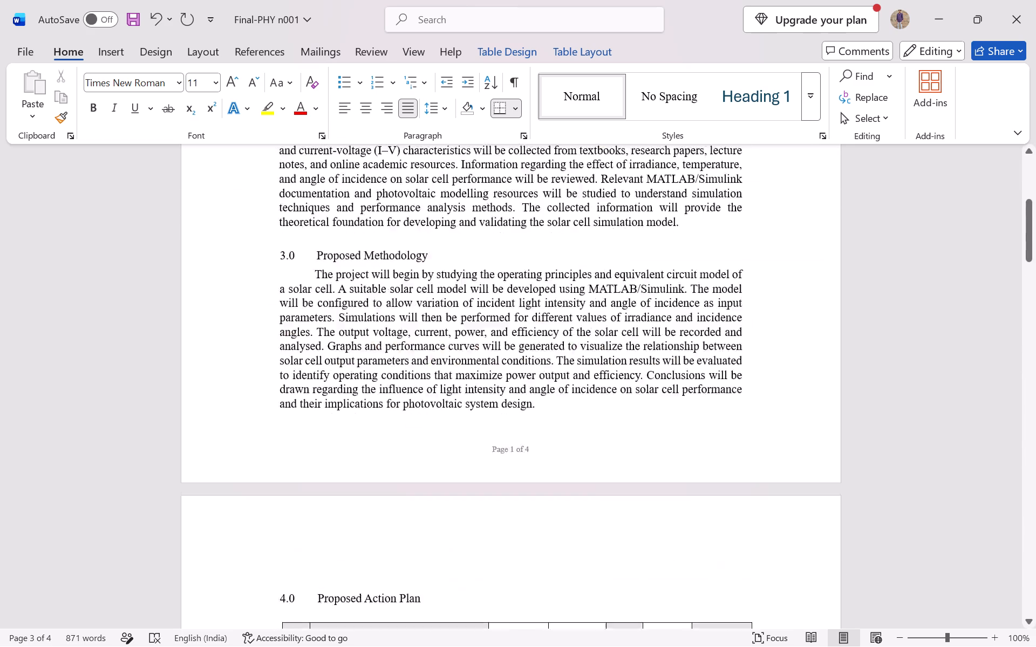
scroll(612, 529, "up", 1)
scroll(612, 529, "right", 1)
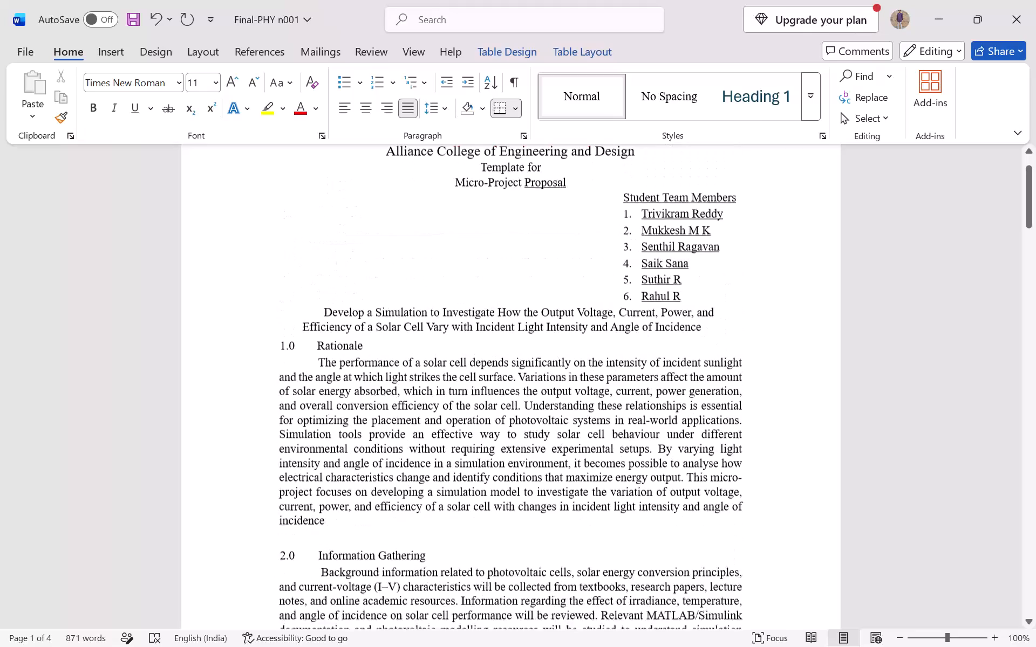
left_click(727, 257)
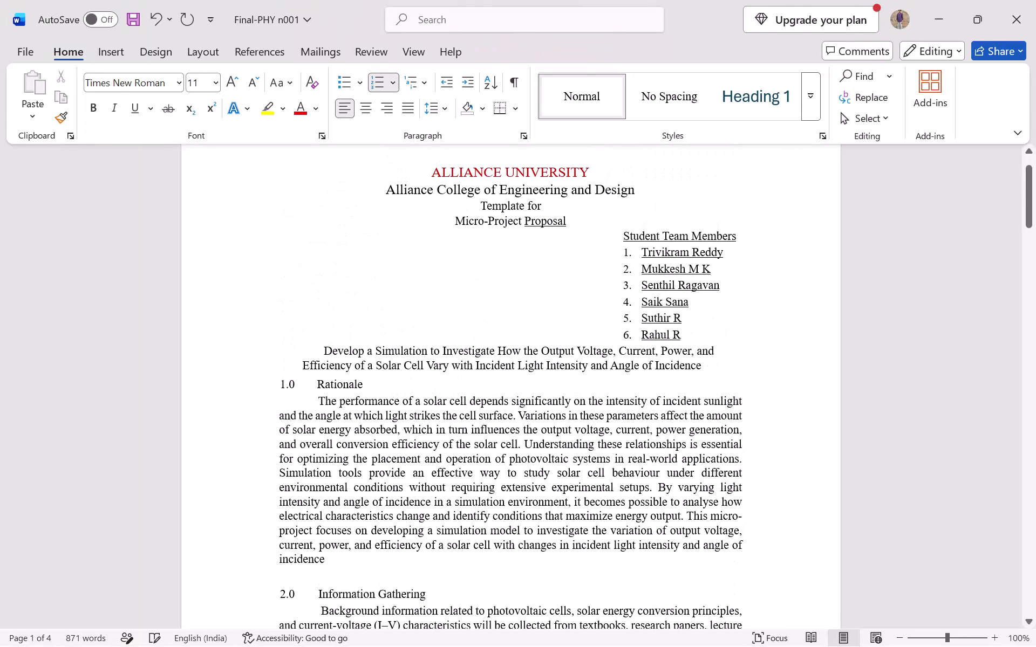
key("minus")
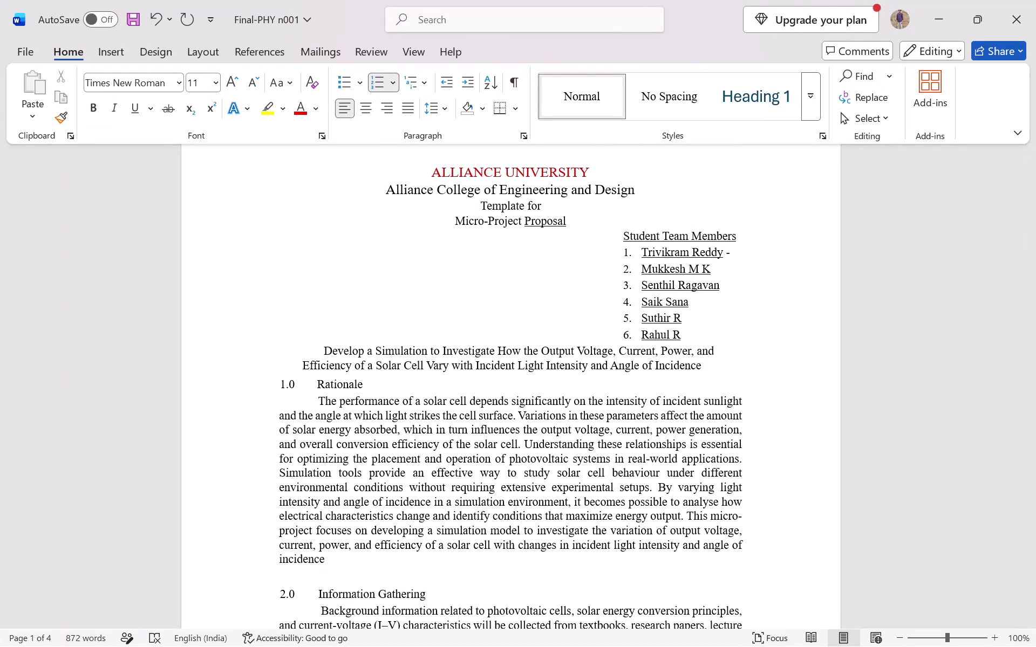
key("0")
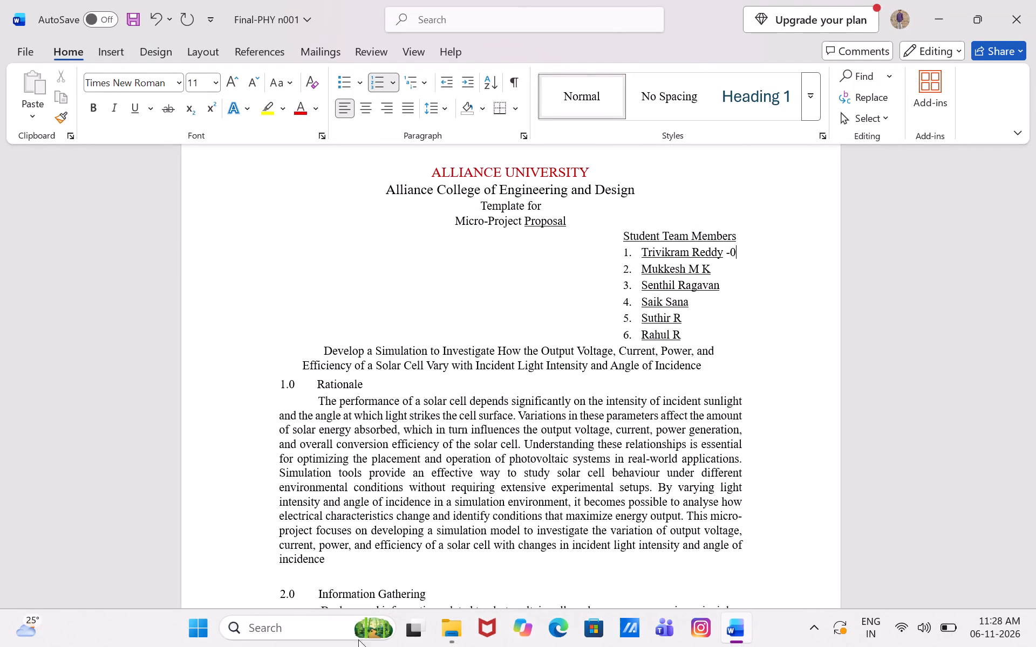
Switch to WhatsApp by way of the Windows search.
left_click(310, 633)
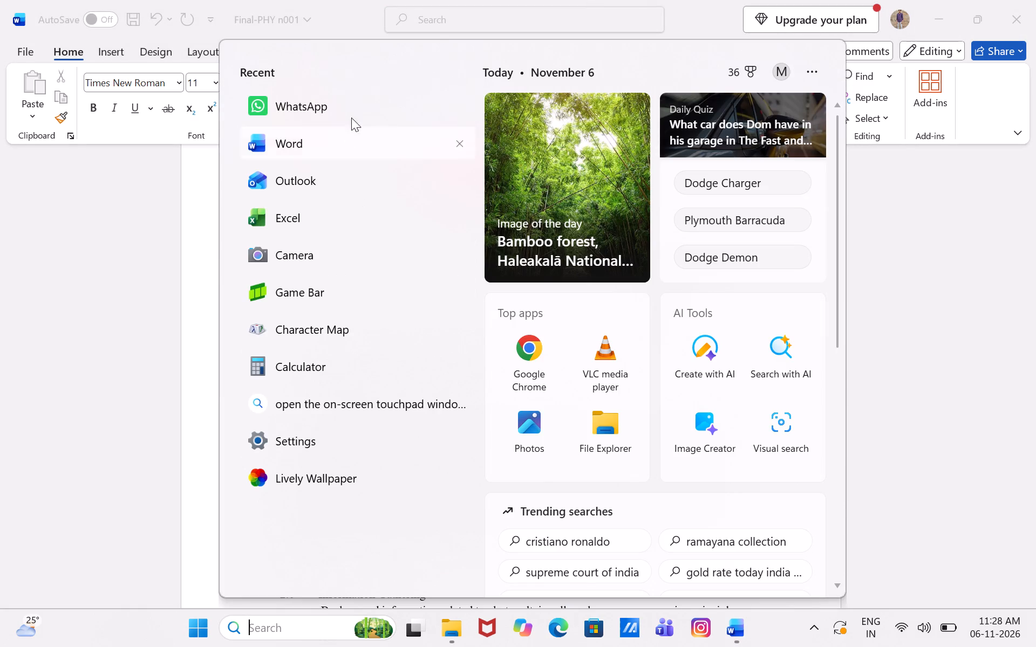
left_click_drag(356, 87, 360, 101)
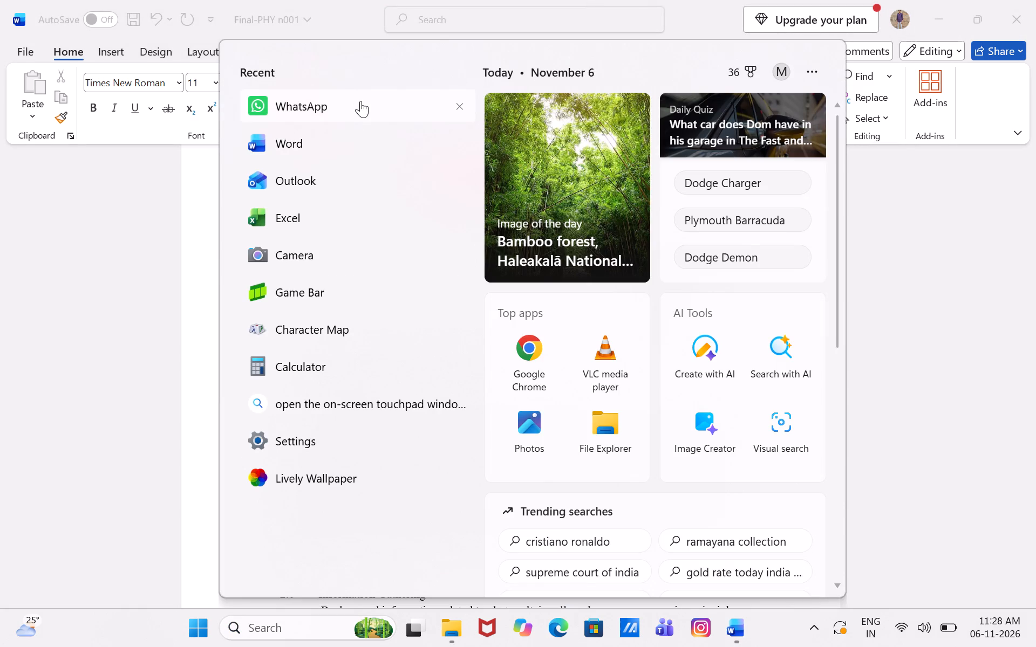
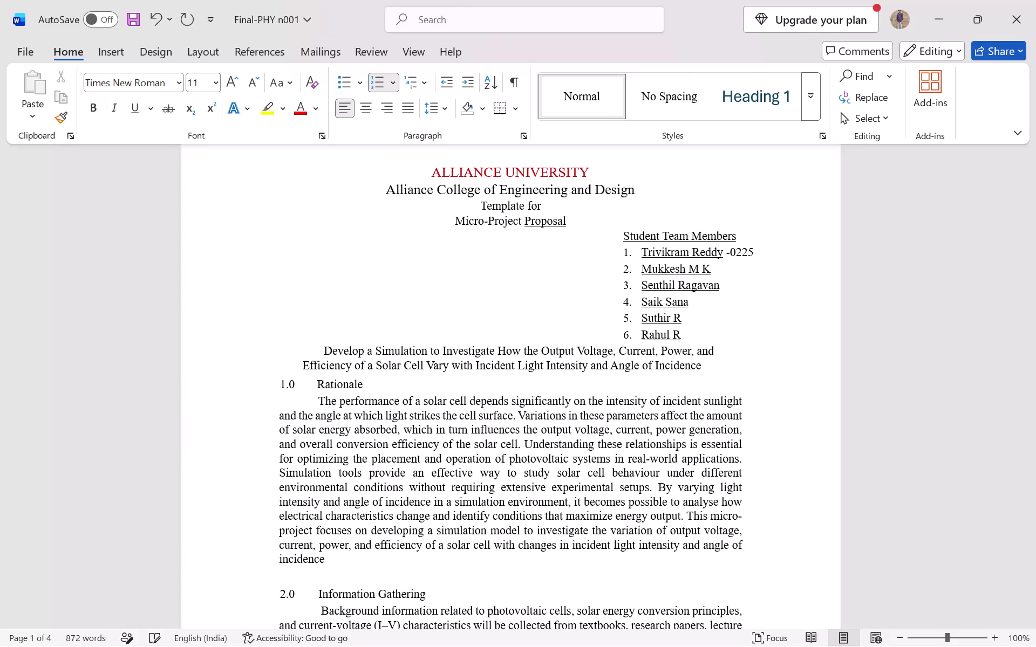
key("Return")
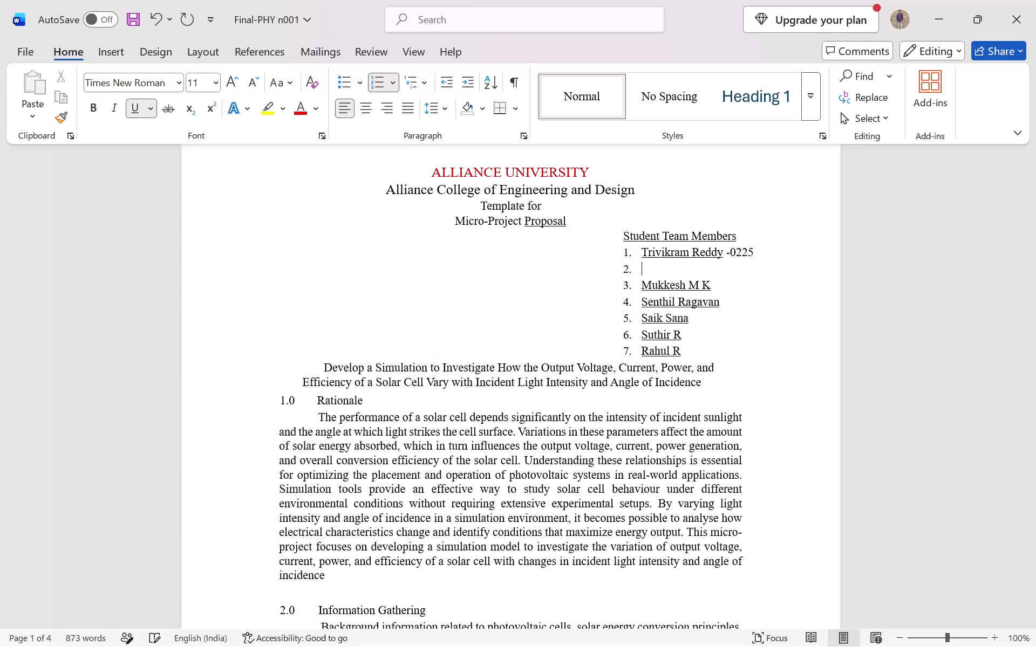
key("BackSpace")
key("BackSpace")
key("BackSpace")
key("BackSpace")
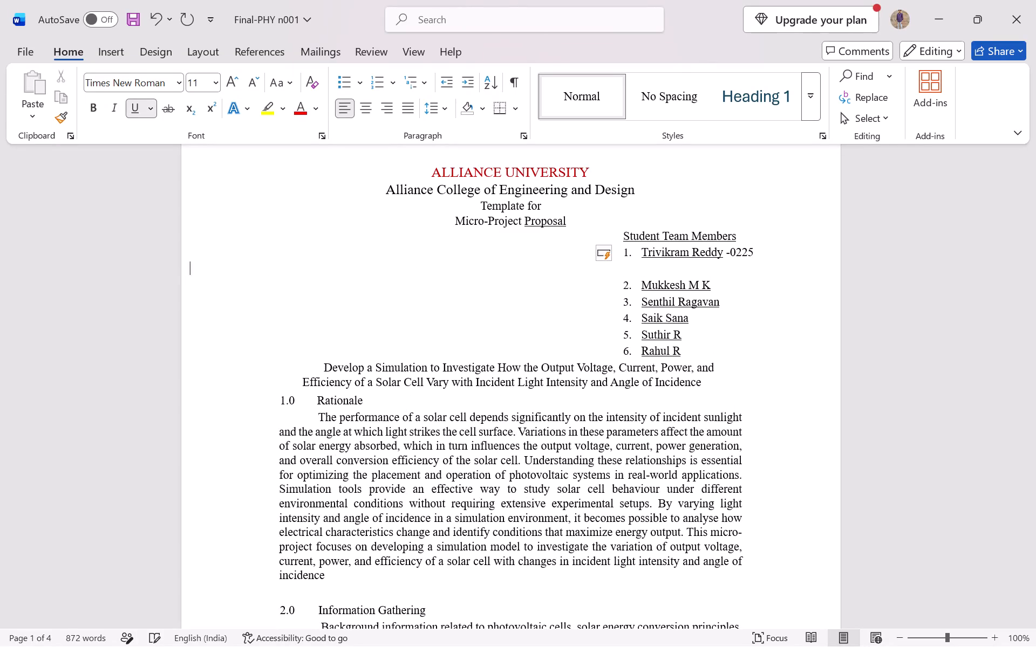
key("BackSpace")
Add a hyphen and the member's four-digit ID suffix after the second name in the Student Team Members list.
key("Down")
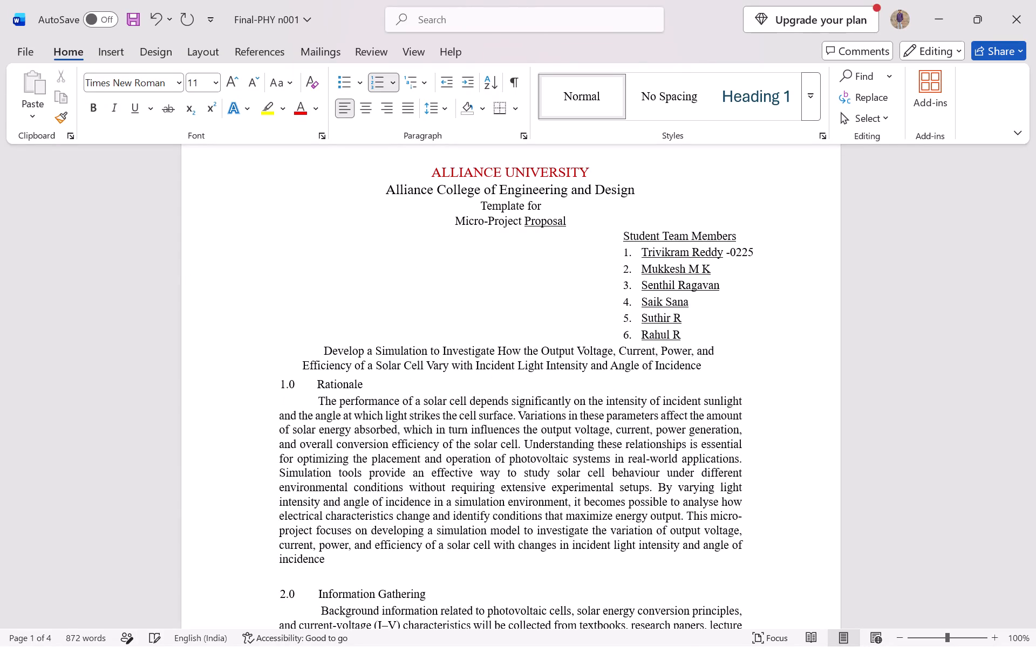
key("Left")
key("Left")
key("Left")
key("Left")
key("Left")
key("Left")
key("minus")
key("0")
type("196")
Begin the ID suffix after the third name in the Student Team Members list with a hyphen.
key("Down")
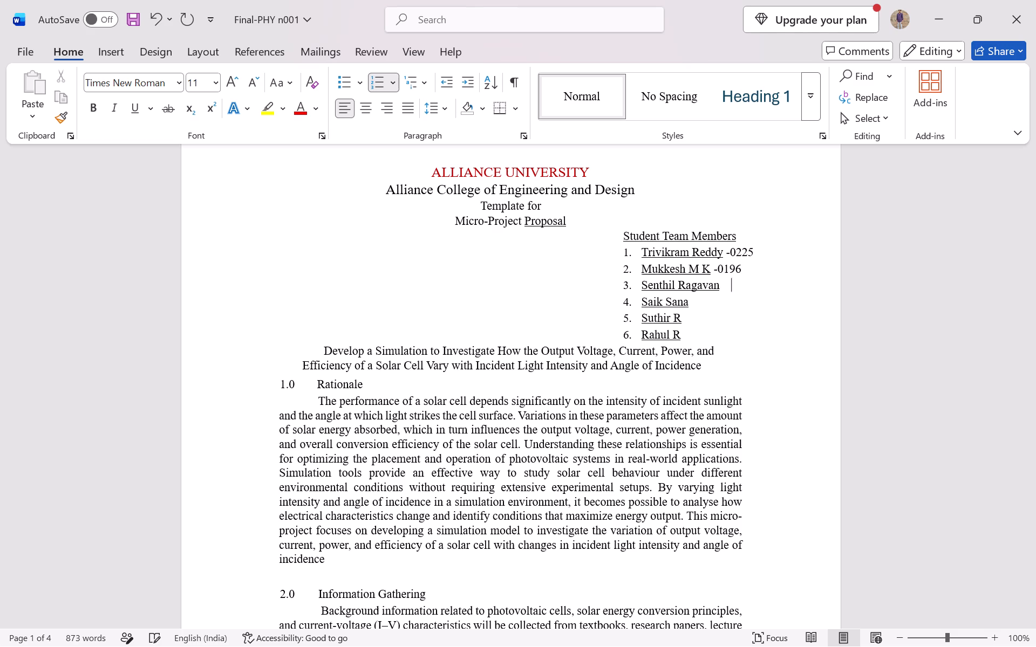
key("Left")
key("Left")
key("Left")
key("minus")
Complete the member's four-digit ID suffix after the third name in the Student Team Members list.
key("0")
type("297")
Add a hyphen and the member's four-digit ID suffix after the fourth name in the Student Team Members list.
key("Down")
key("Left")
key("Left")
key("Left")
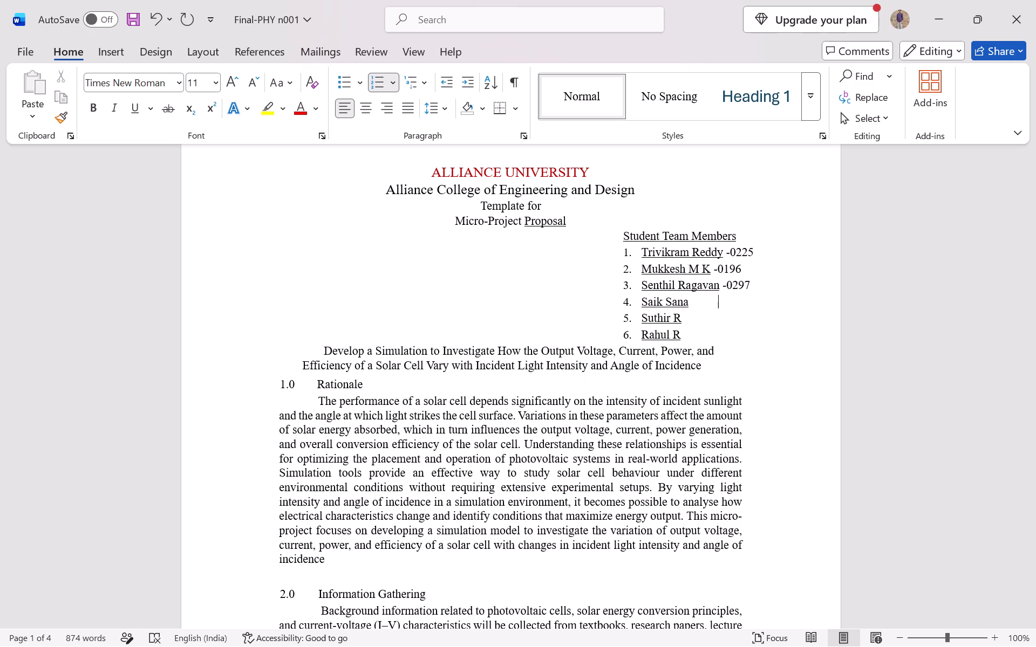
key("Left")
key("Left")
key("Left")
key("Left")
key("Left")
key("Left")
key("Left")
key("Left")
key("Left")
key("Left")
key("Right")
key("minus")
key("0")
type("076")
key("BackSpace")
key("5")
Add a hyphen and the member's four-digit ID suffix after the fifth name in the Student Team Members list.
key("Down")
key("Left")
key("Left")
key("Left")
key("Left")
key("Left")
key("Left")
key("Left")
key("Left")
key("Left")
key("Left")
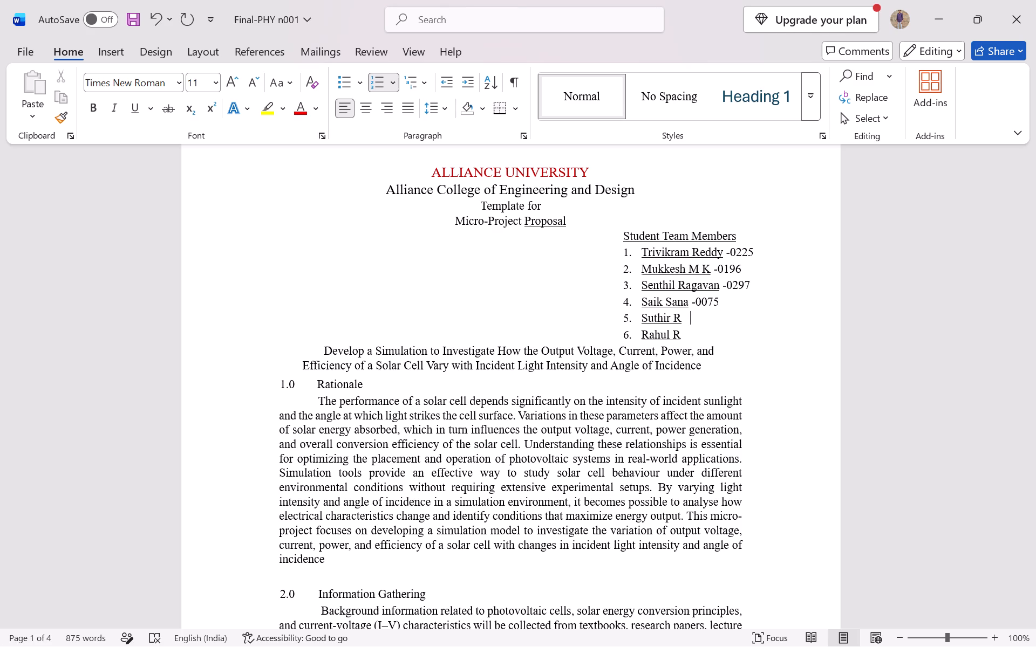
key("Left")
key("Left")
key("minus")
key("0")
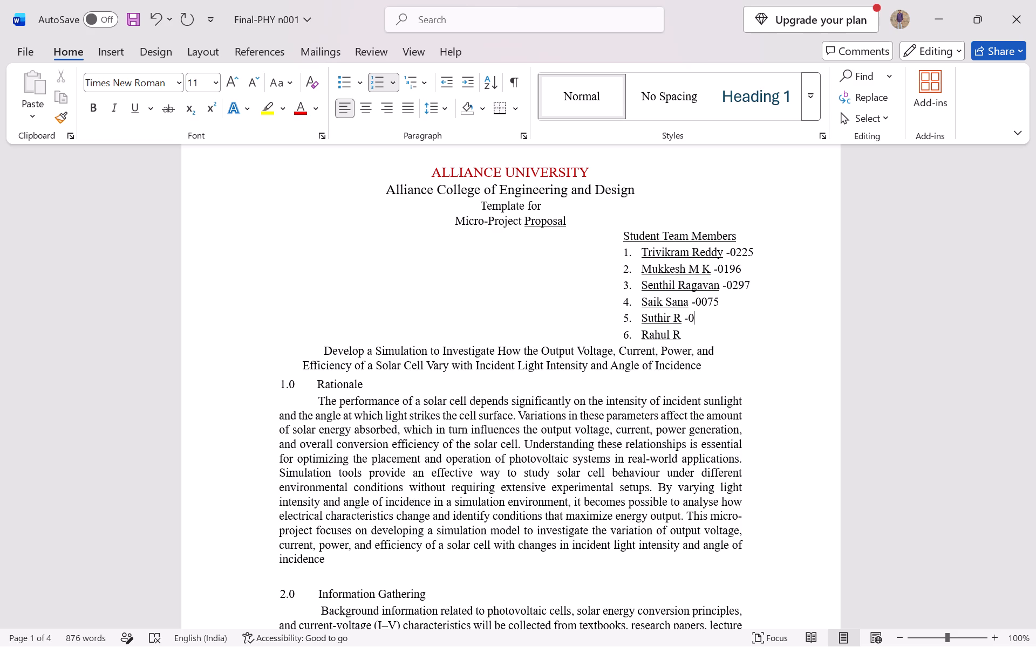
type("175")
Begin the ID suffix after the sixth name in the Student Team Members list with a hyphen.
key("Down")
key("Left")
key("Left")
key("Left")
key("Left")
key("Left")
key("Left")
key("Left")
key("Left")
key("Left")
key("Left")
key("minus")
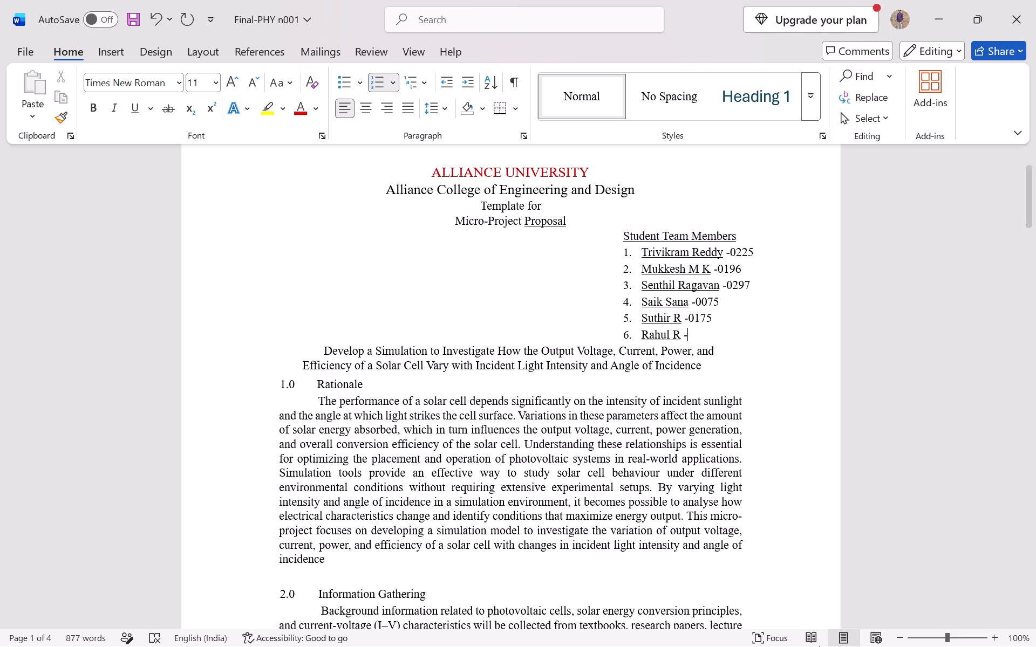
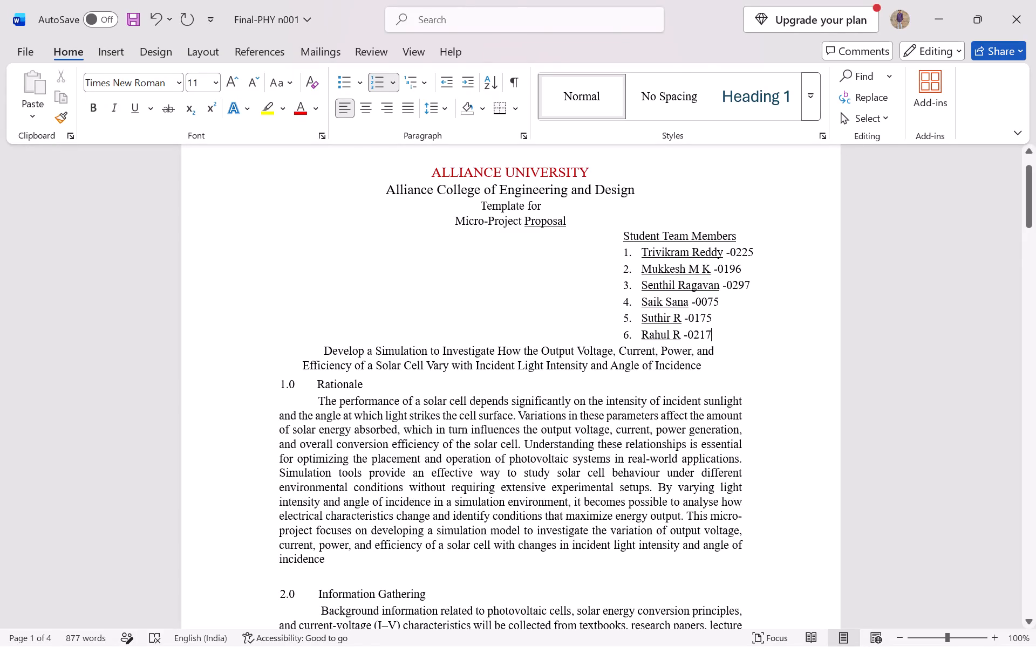
Review the proposal from the team list through the activity schedule and the resources table on the last page.
scroll(564, 350, "down", 15)
scroll(564, 350, "up", 2)
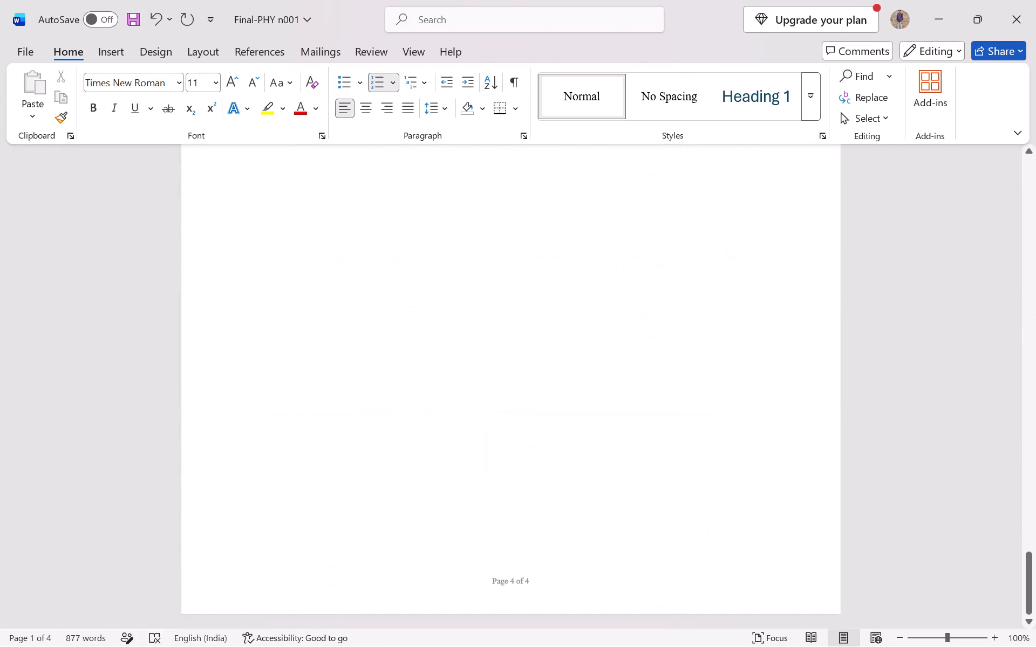
scroll(564, 350, "up", 3)
scroll(564, 350, "down", 2)
scroll(564, 350, "up", 3)
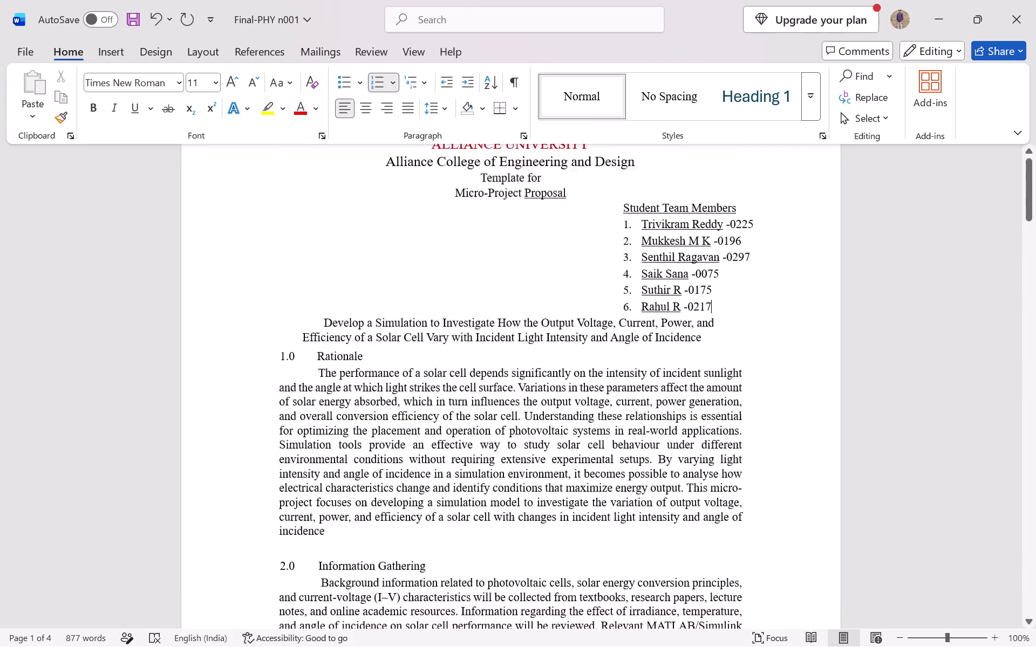
scroll(564, 350, "down", 1)
scroll(564, 350, "up", 3)
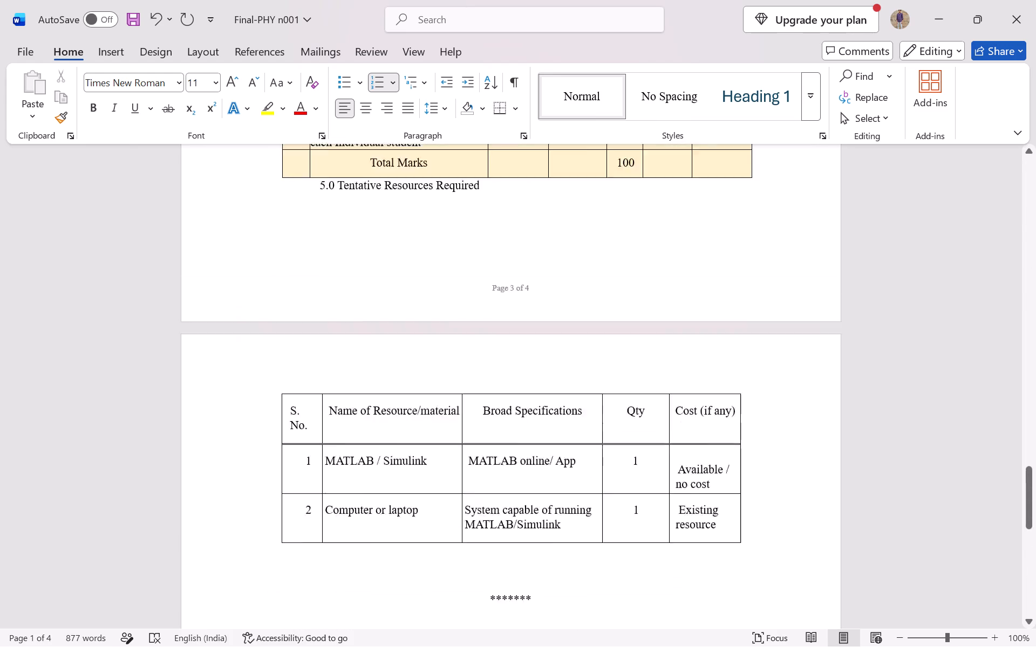
scroll(564, 350, "right", 1)
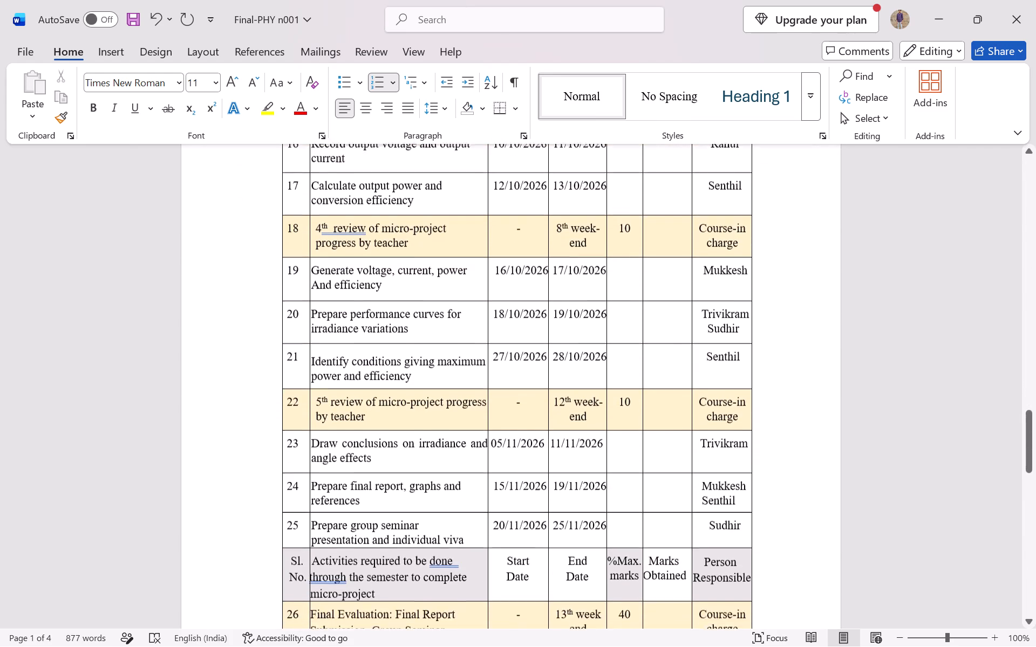
scroll(564, 350, "right", 1)
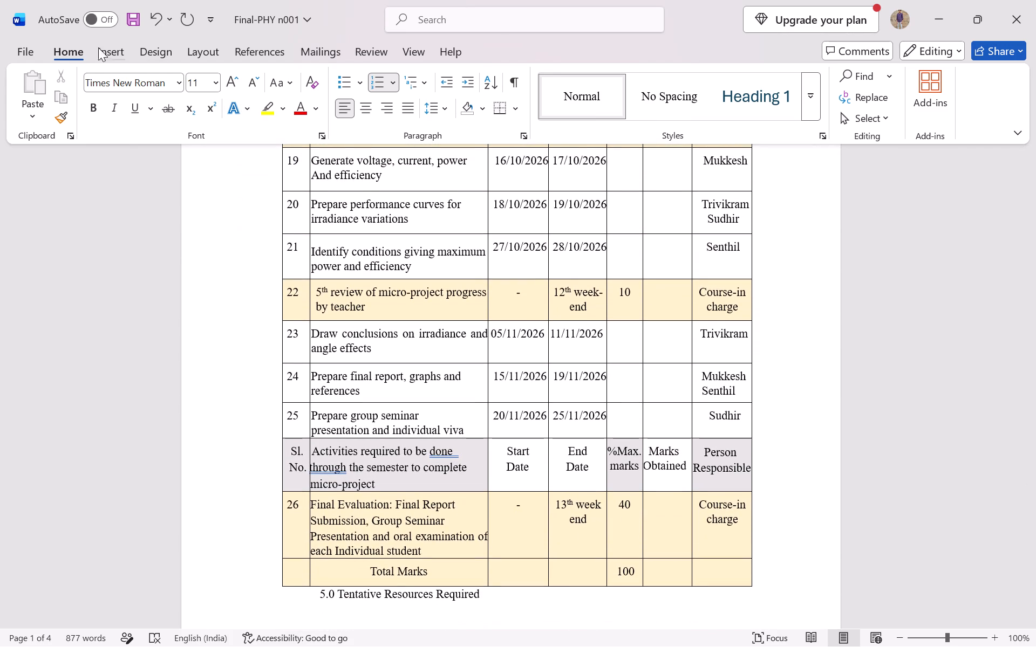
Save the corrected Final-PHY n001 proposal document.
left_click(28, 57)
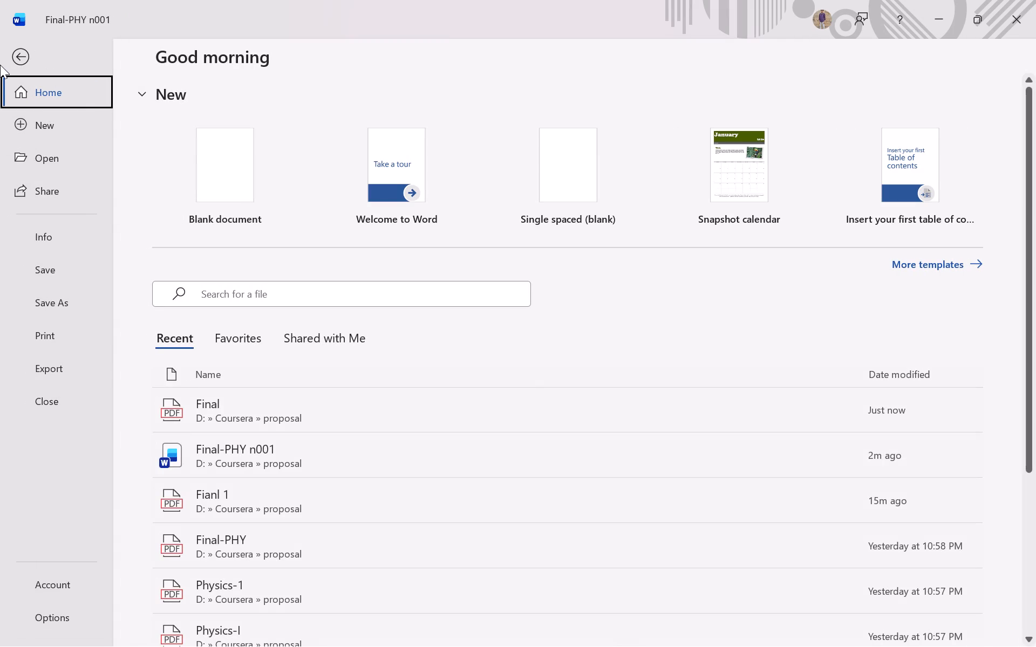
left_click(27, 56)
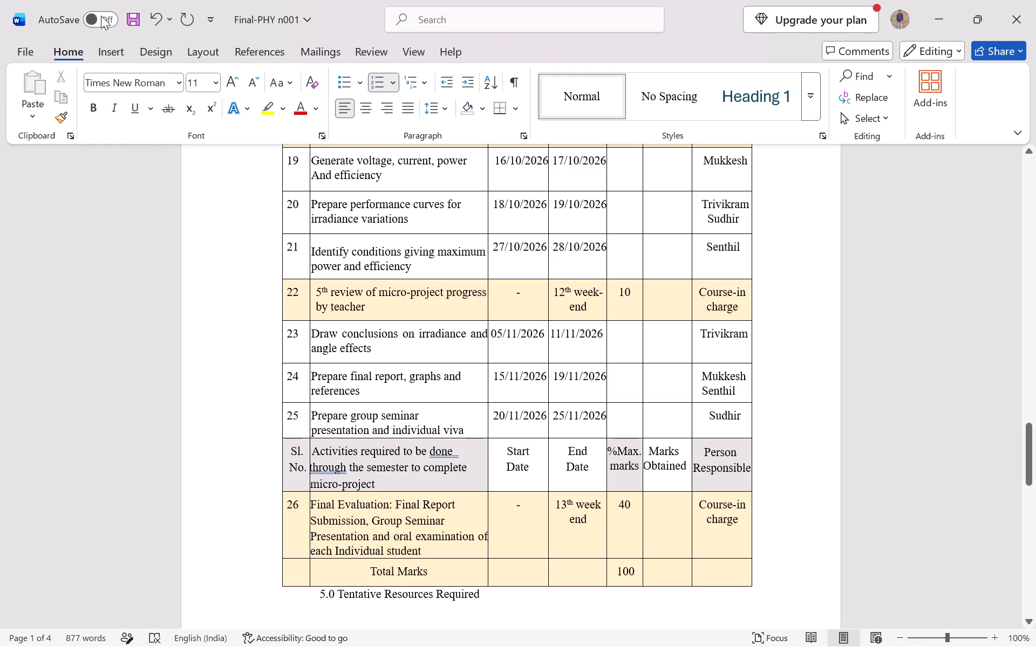
left_click(132, 22)
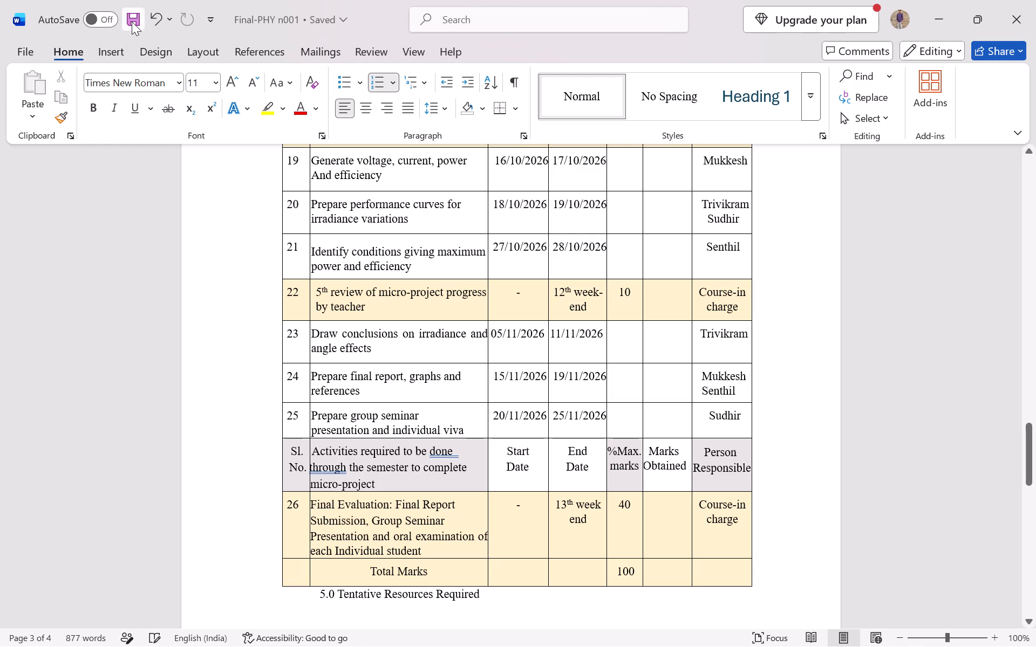
left_click(132, 22)
Print all pages of the proposal with Microsoft Print to PDF.
key("ctrl+p")
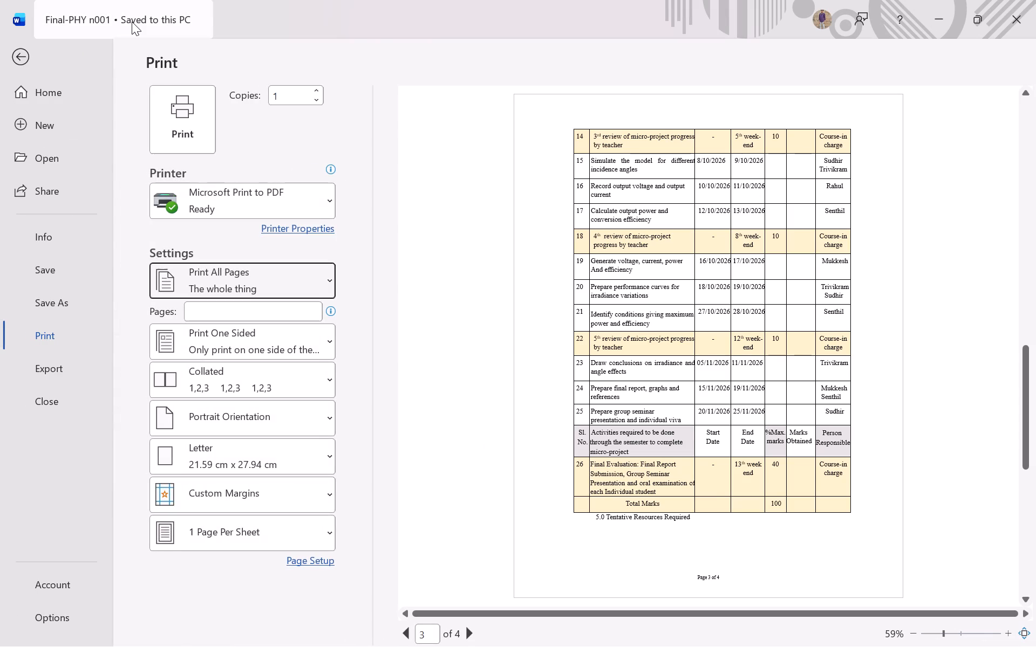
left_click(171, 108)
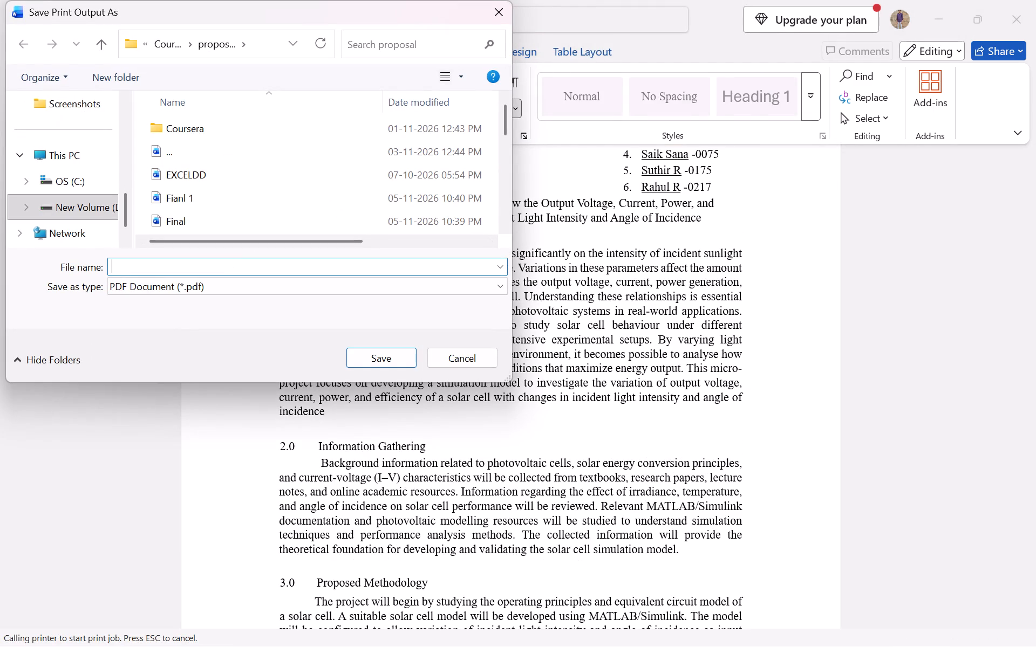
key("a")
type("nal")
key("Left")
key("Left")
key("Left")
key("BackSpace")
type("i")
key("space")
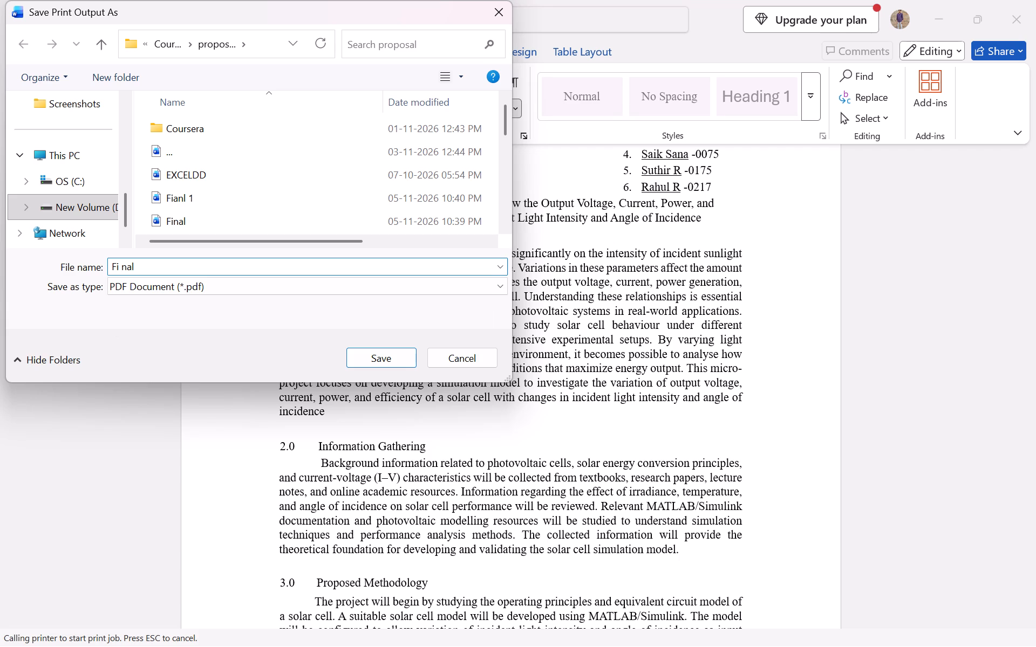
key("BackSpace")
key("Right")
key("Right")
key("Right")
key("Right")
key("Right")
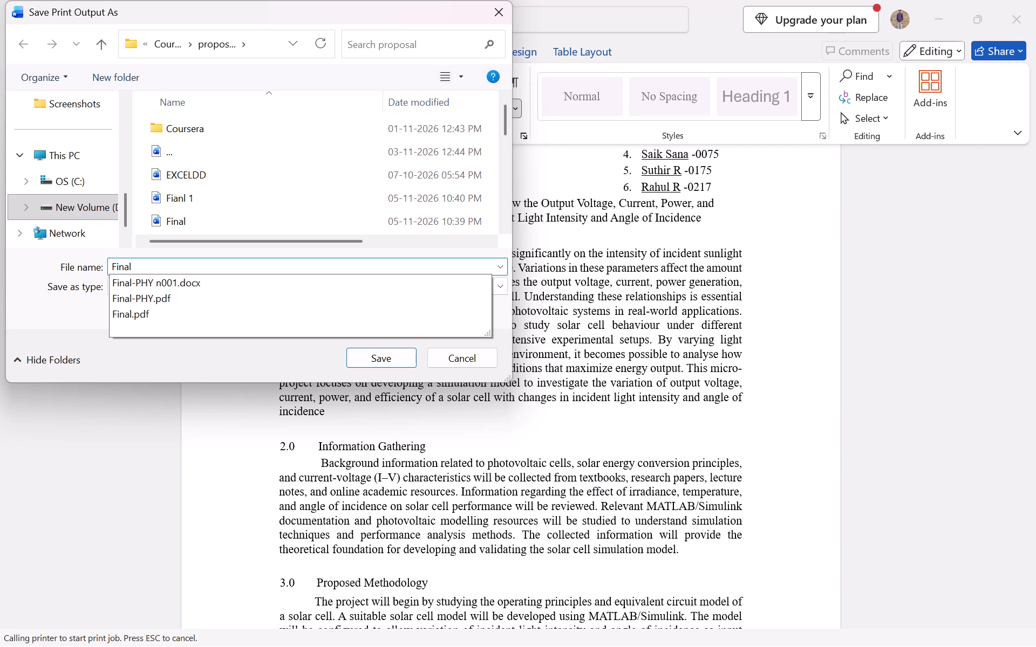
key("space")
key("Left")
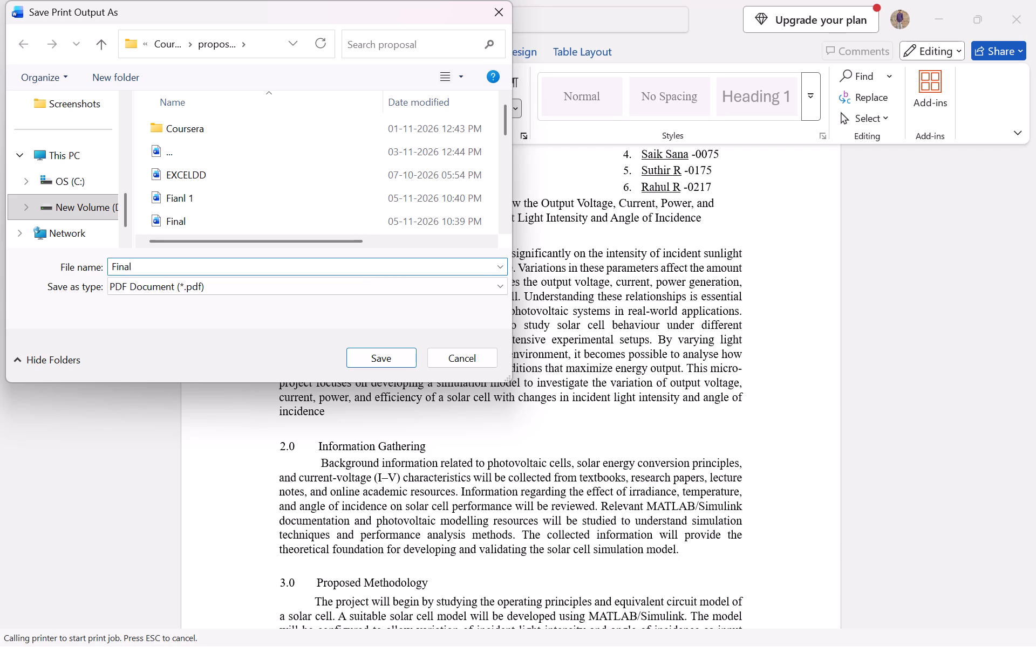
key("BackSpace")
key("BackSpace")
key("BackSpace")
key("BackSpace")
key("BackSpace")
Name the PDF output Physics Proposal and save it in the proposal folder.
type("hy")
type("sics")
key("space")
type("roposal")
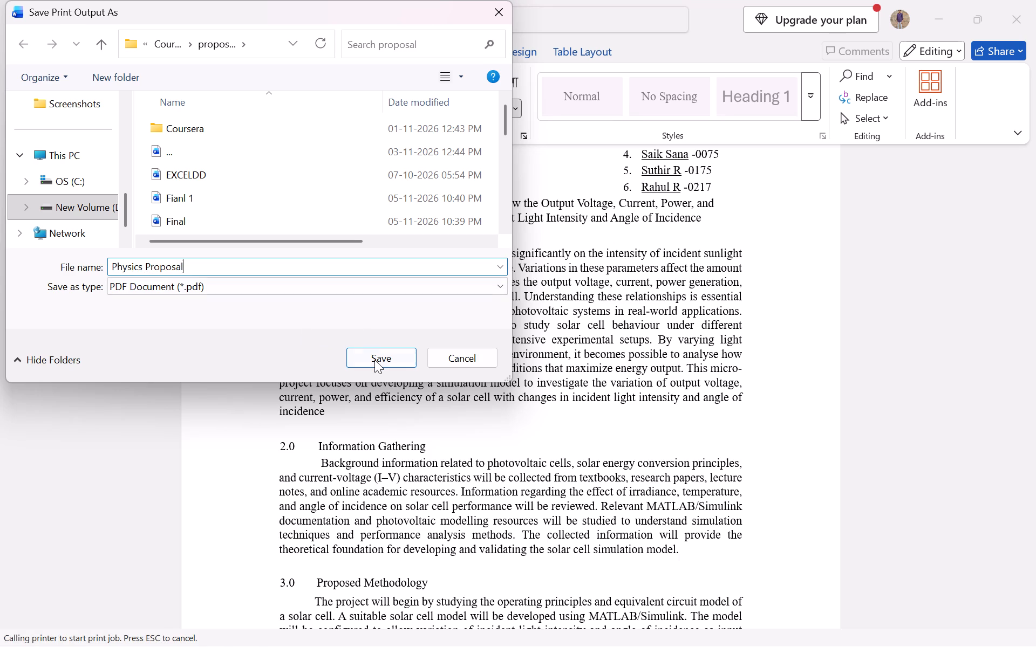
left_click(374, 360)
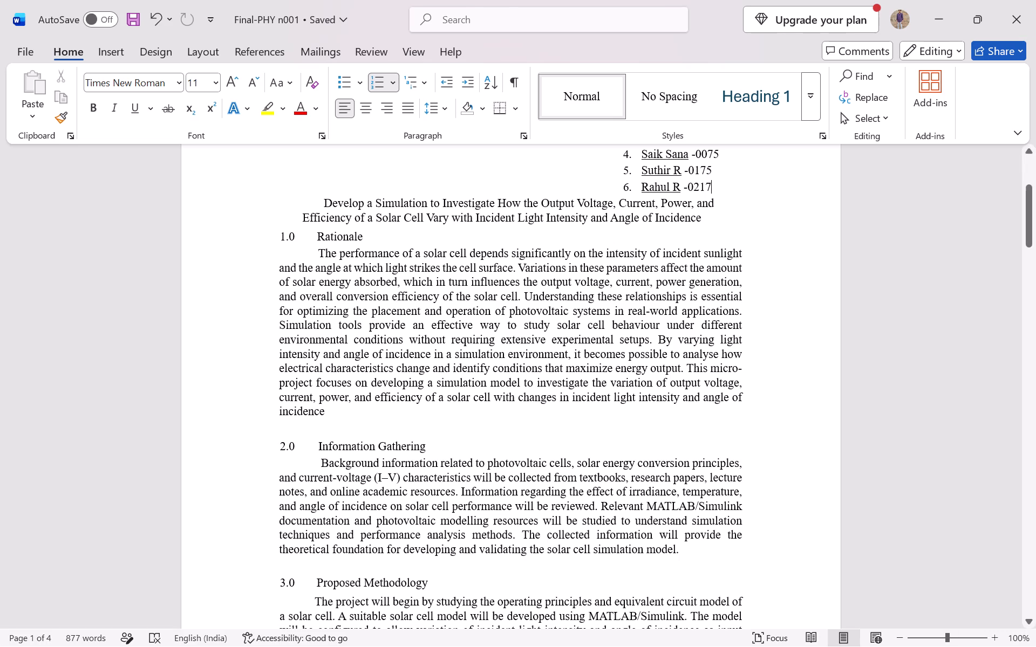
Close the Final-PHY n001 document.
scroll(724, 322, "up", 2)
left_click(1031, 3)
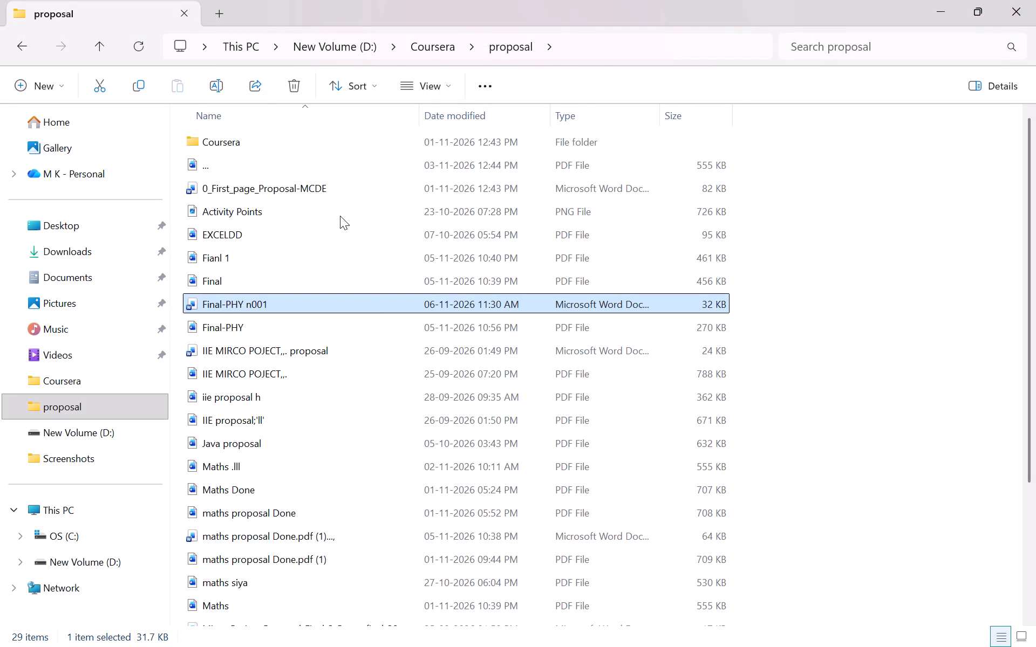
Locate the Physics Proposal PDF in the proposal folder, bring up its file options, and minimise the folder window.
scroll(340, 216, "up", 1)
scroll(288, 463, "down", 4)
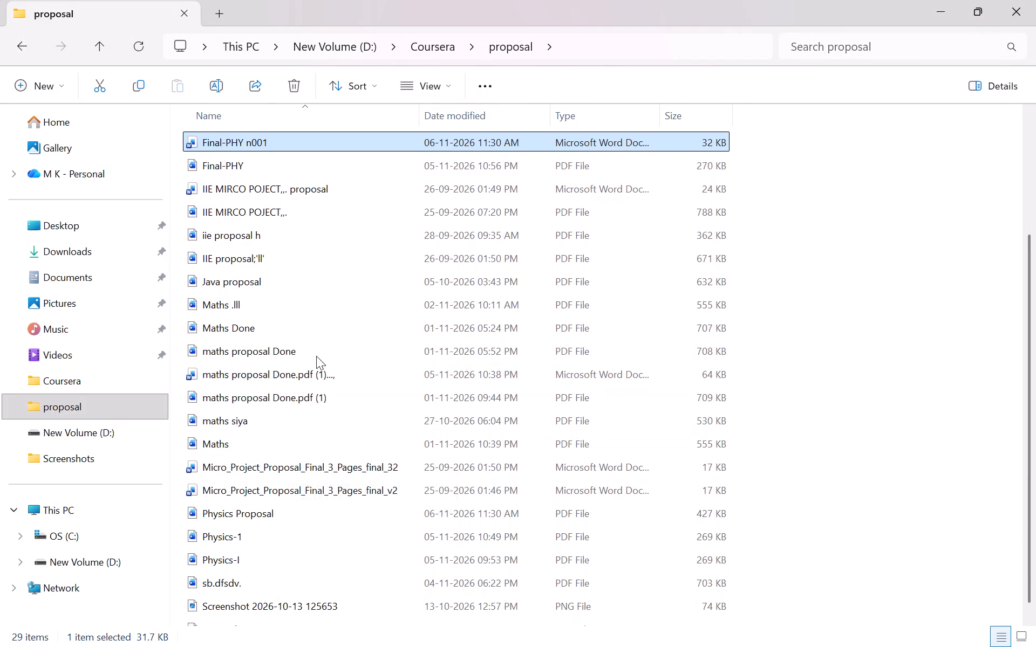
scroll(263, 608, "down", 4)
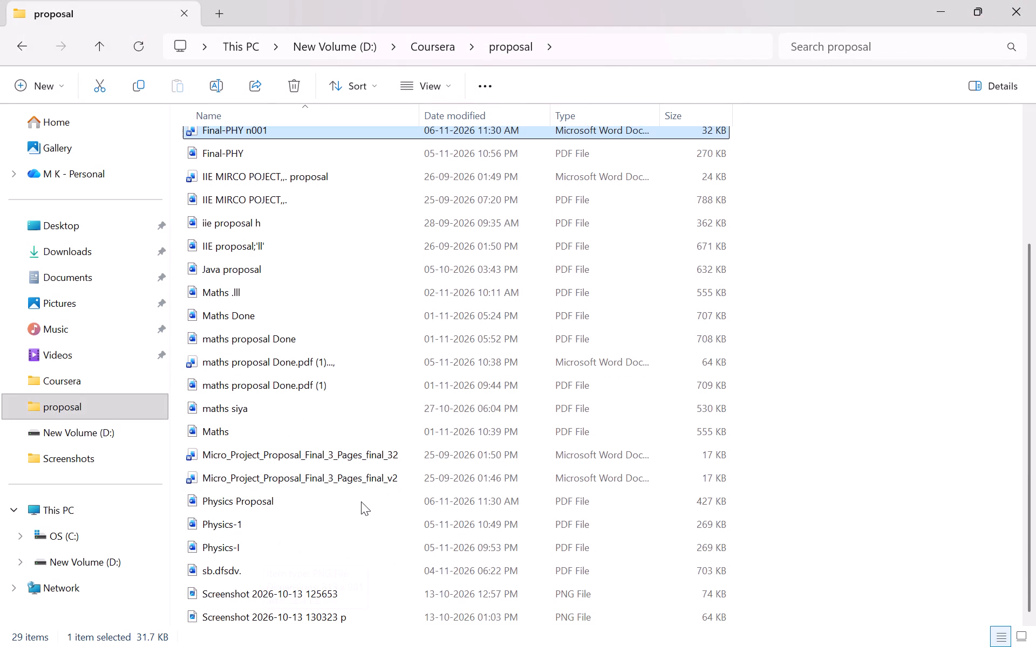
left_click(361, 501)
right_click(361, 501)
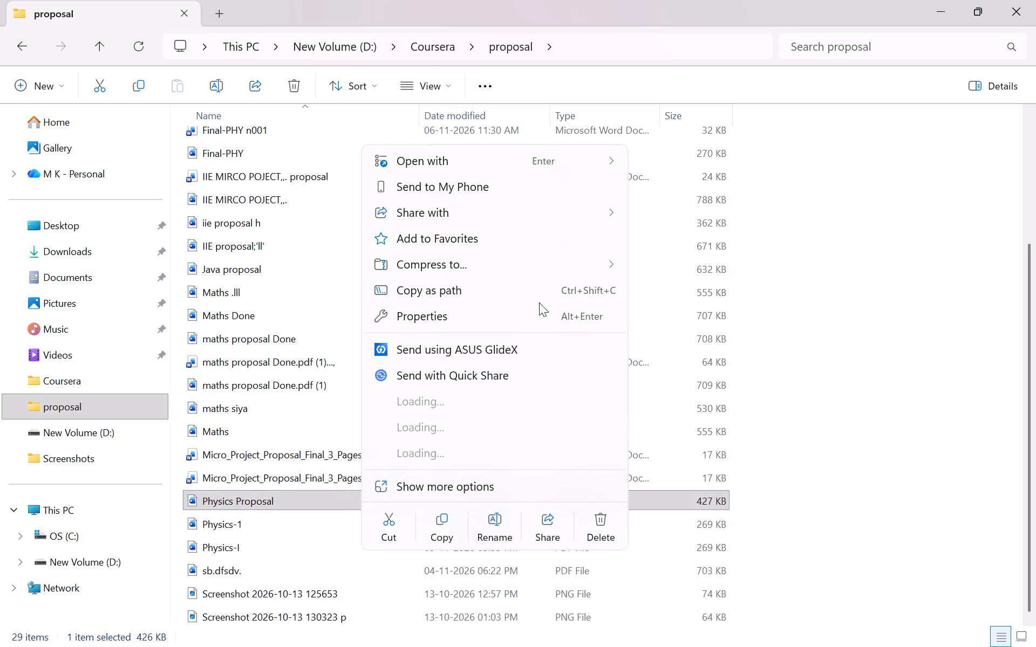
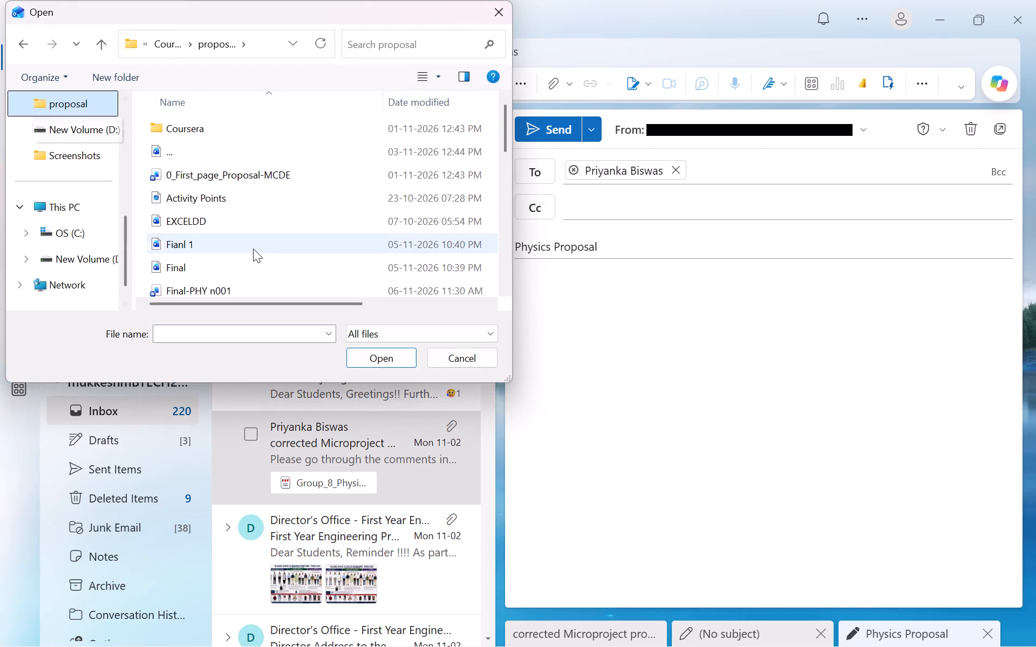
Select the Physics Proposal PDF in the proposal folder as the attachment for the Physics Proposal email.
scroll(253, 249, "down", 2)
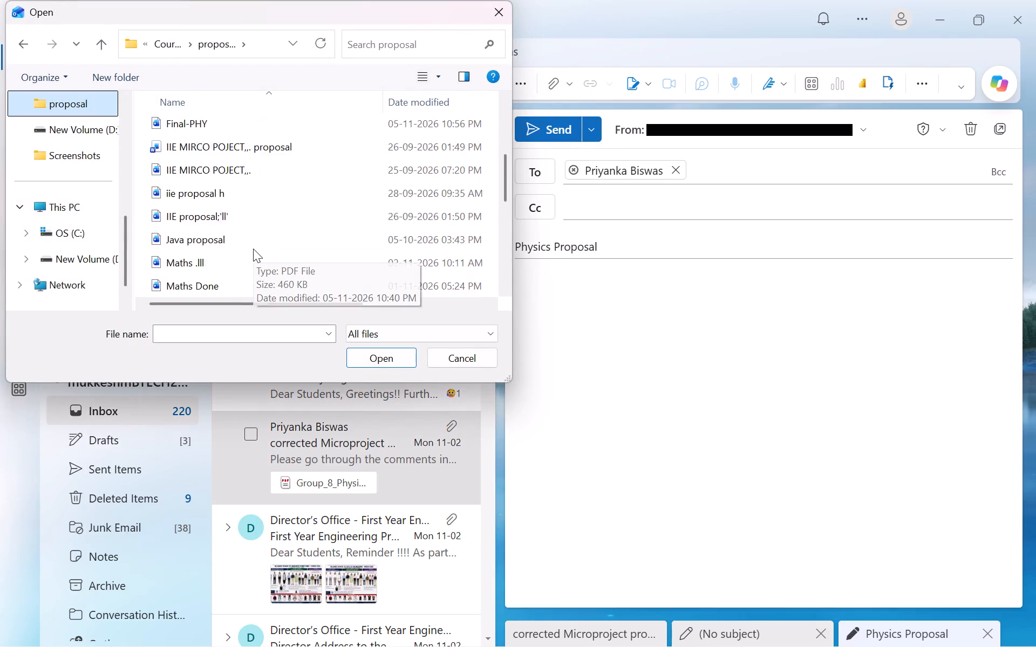
scroll(253, 249, "down", 3)
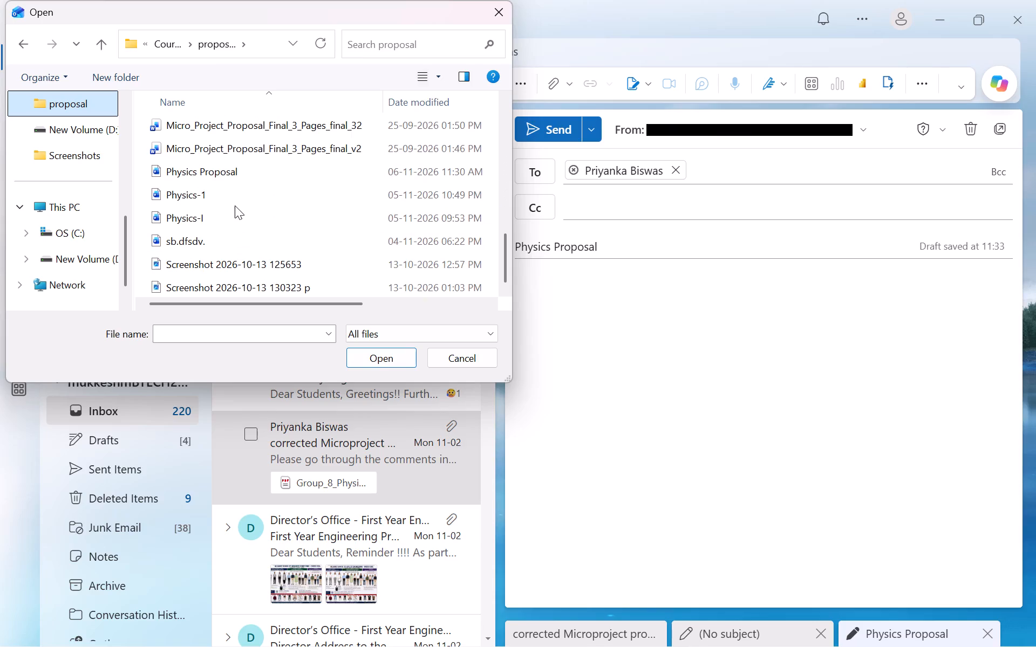
left_click(253, 168)
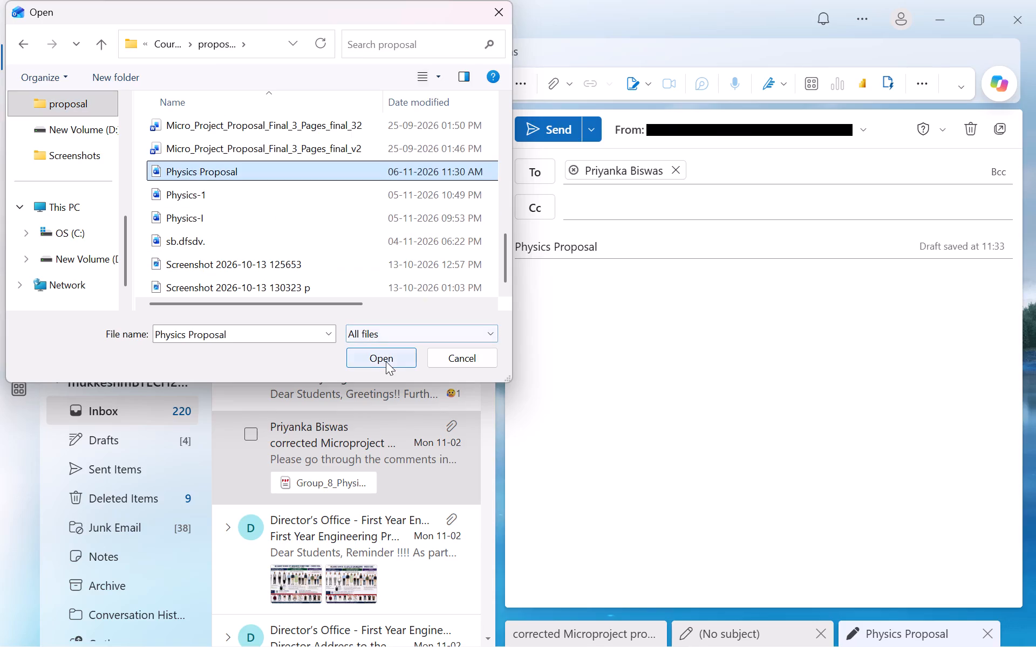